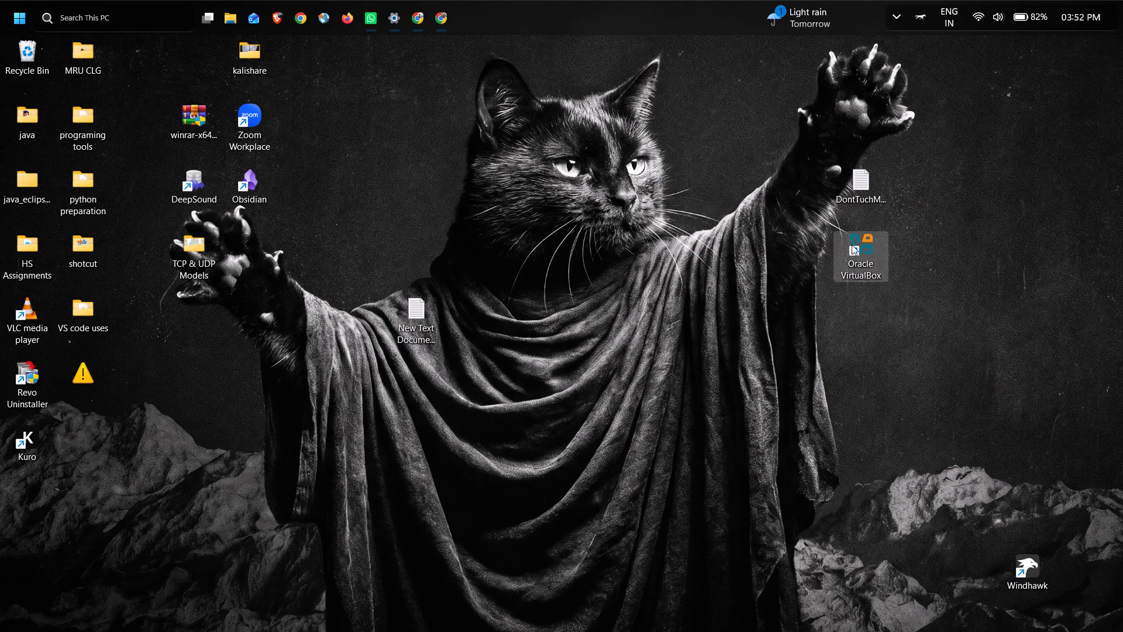
Launch Oracle VirtualBox from the desktop.
double_click(850, 249)
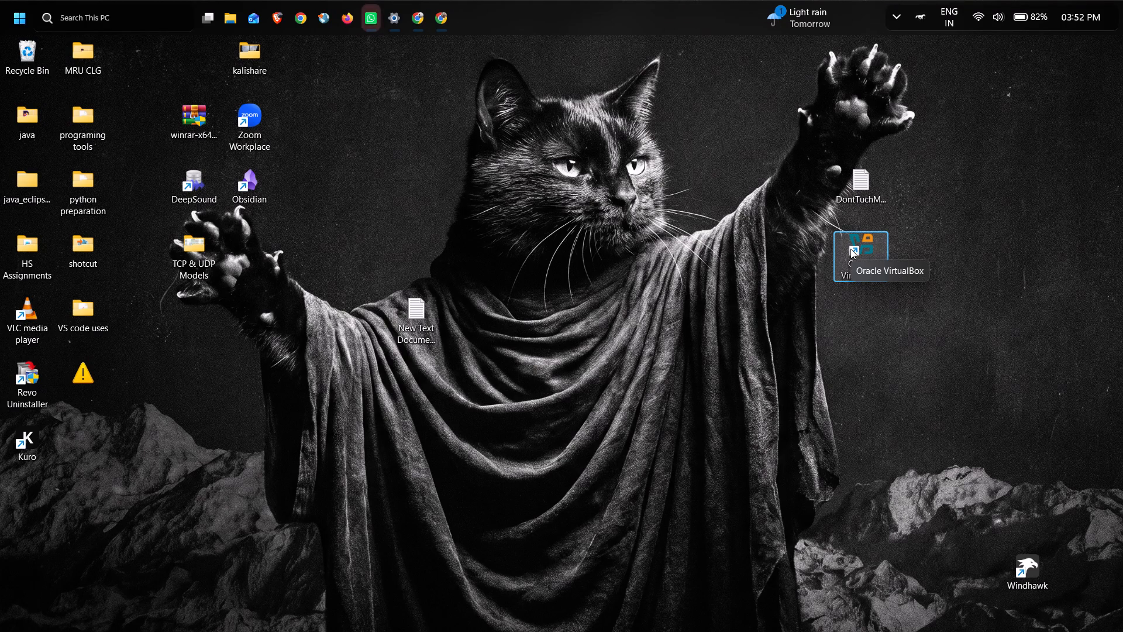
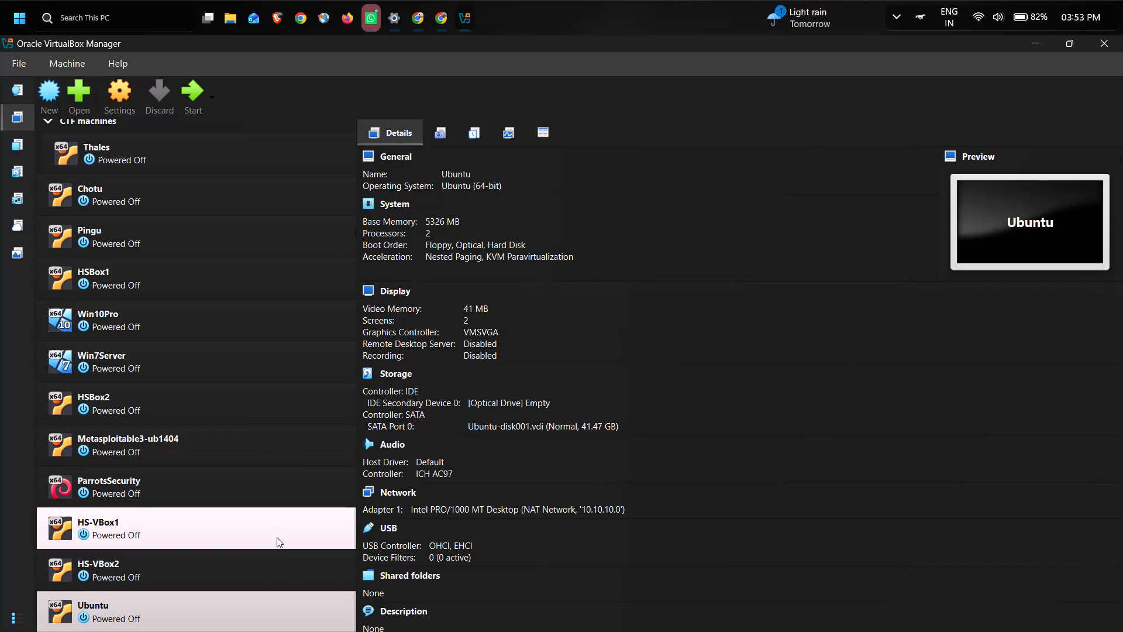
Start the Ubuntu virtual machine from the machine list and clear the power-up notifications.
scroll(277, 537, down, 1)
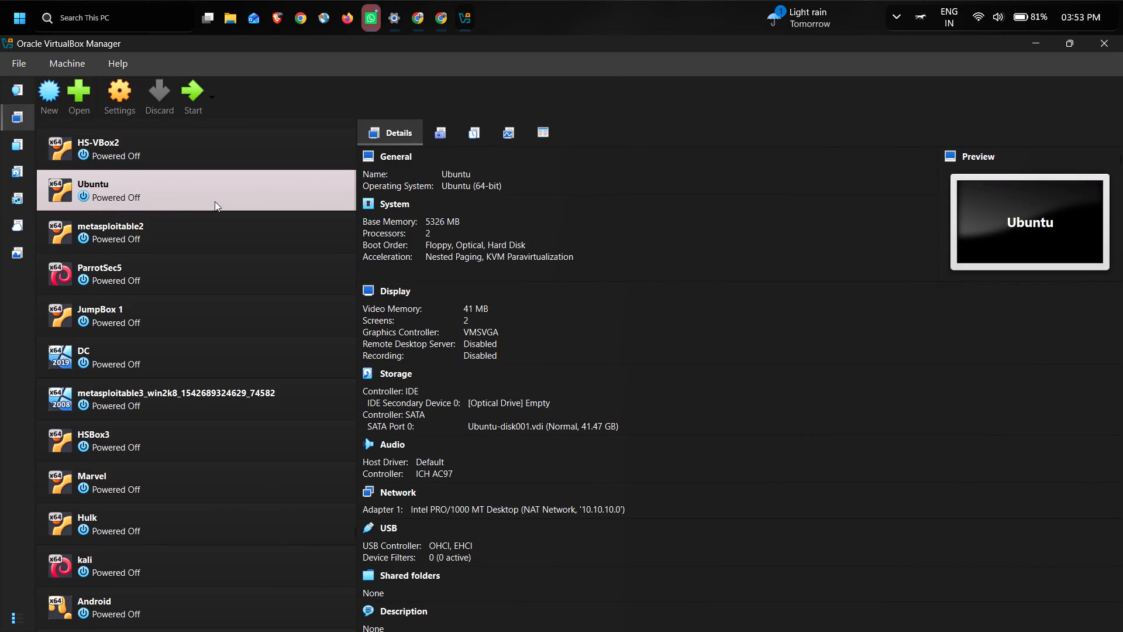
double_click(215, 201)
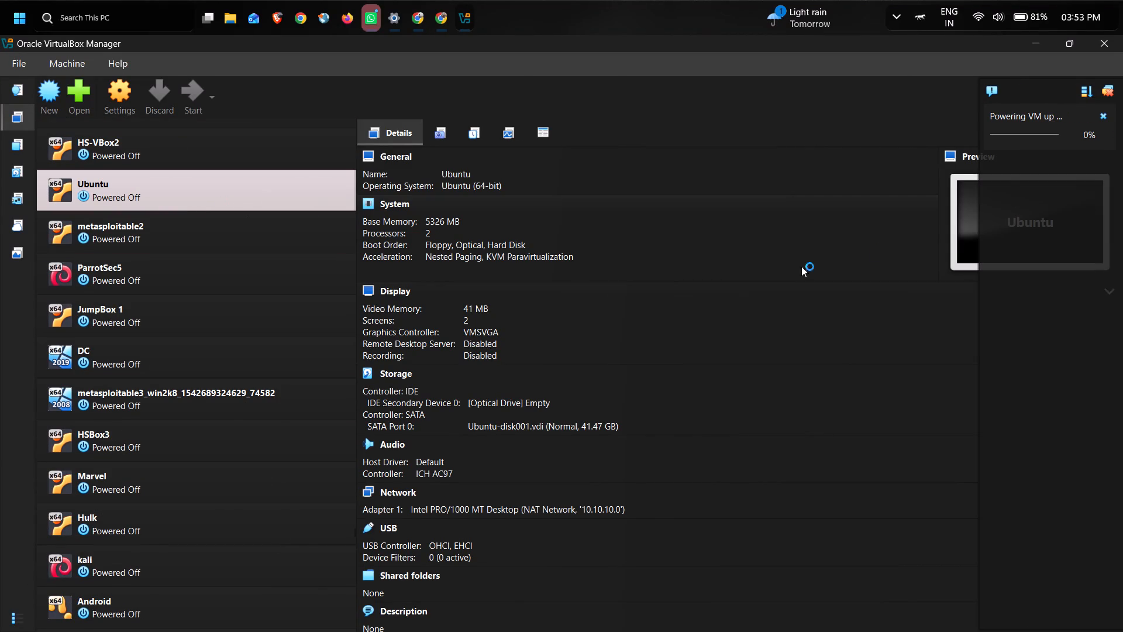
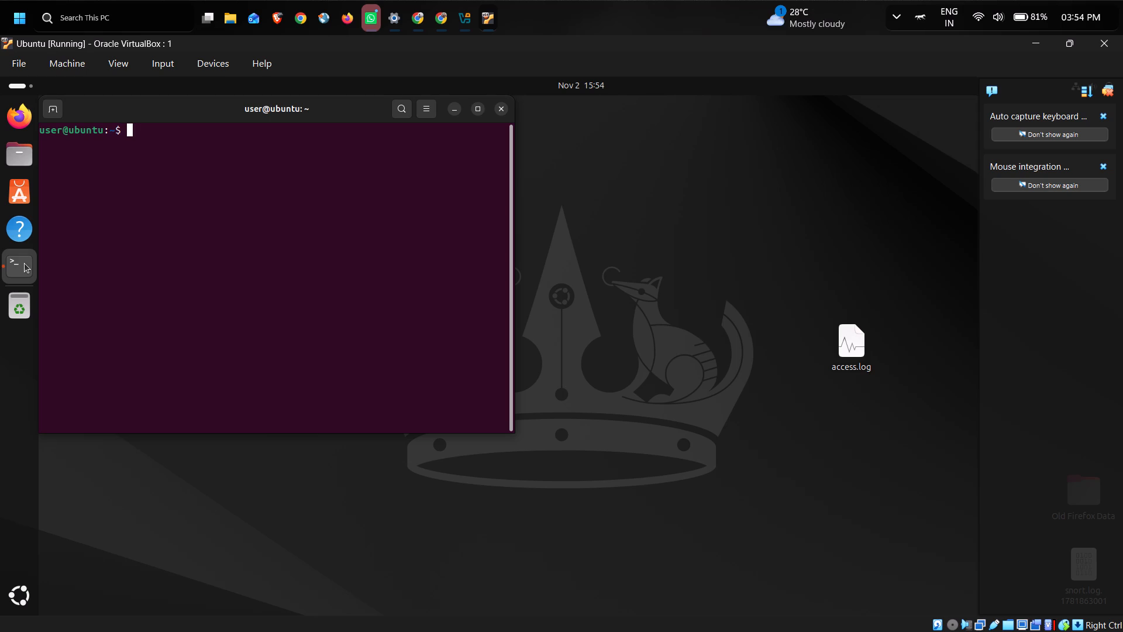
Look through the Ubuntu terminal's command history for a previously used command.
key(Up)
key(Up)
key(Up)
key(Up)
key(Up)
key(Down)
key(Down)
key(Down)
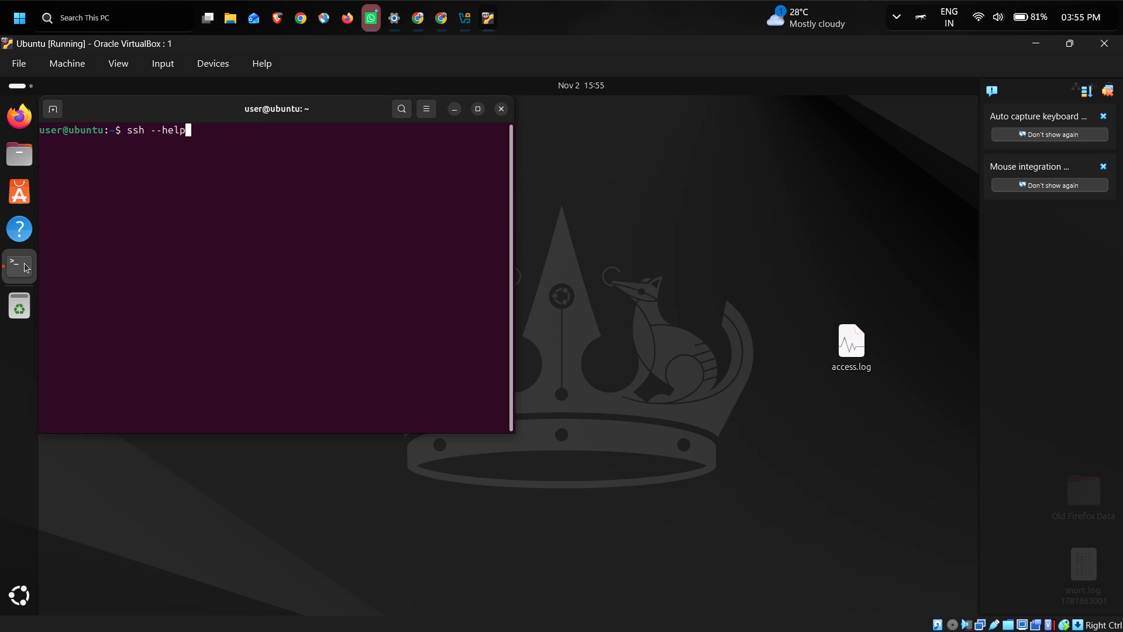
key(Down)
key(Down)
key(Down)
key(Down)
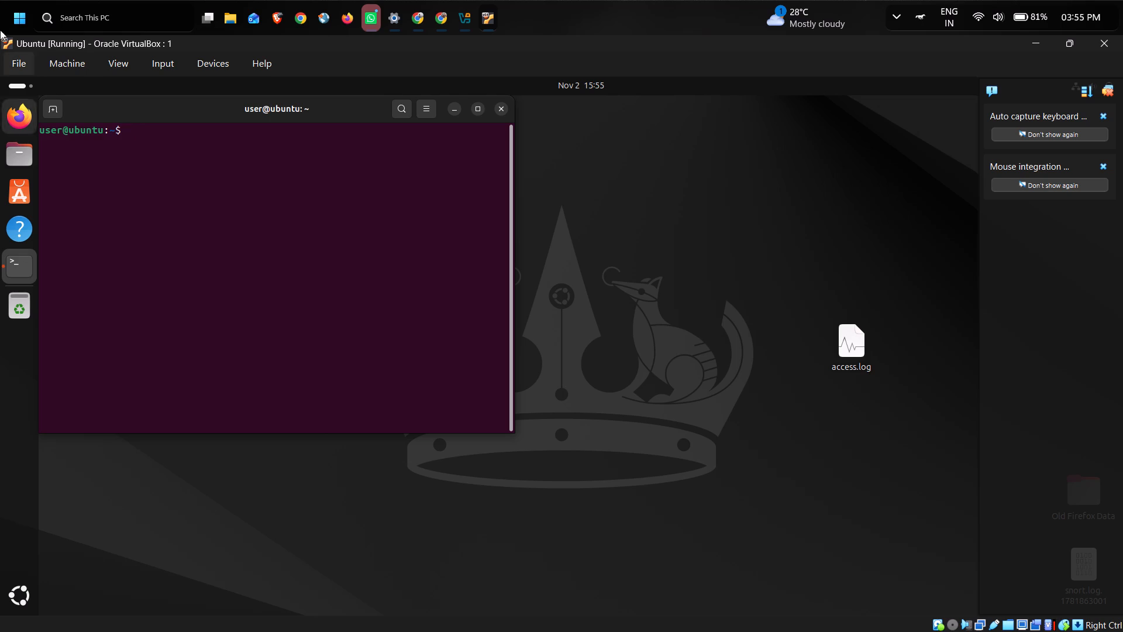
Switch to Chrome and examine the Splunk installation, log upload and forwarder commands in Module 6 of SOC Class Notes.
click(420, 18)
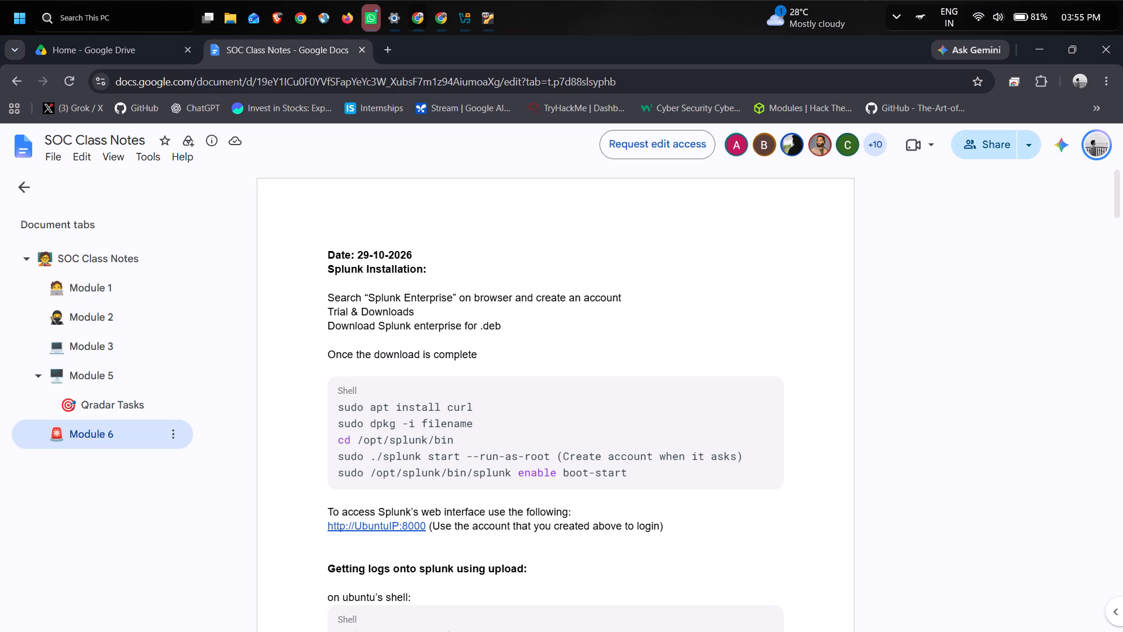
scroll(458, 469, down, 6)
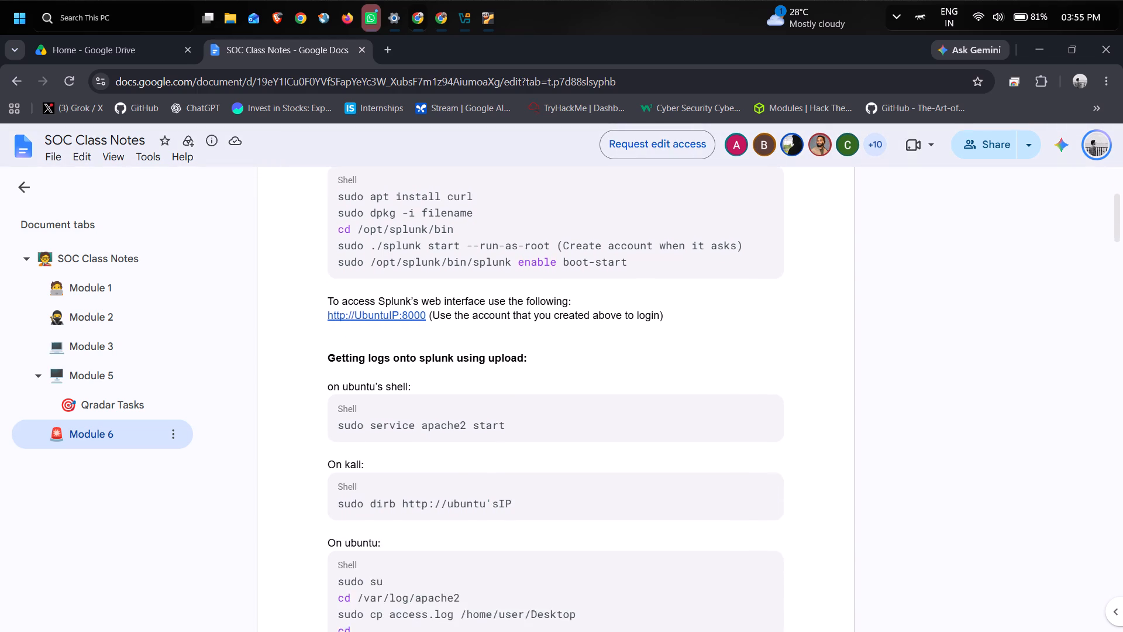
scroll(458, 469, down, 4)
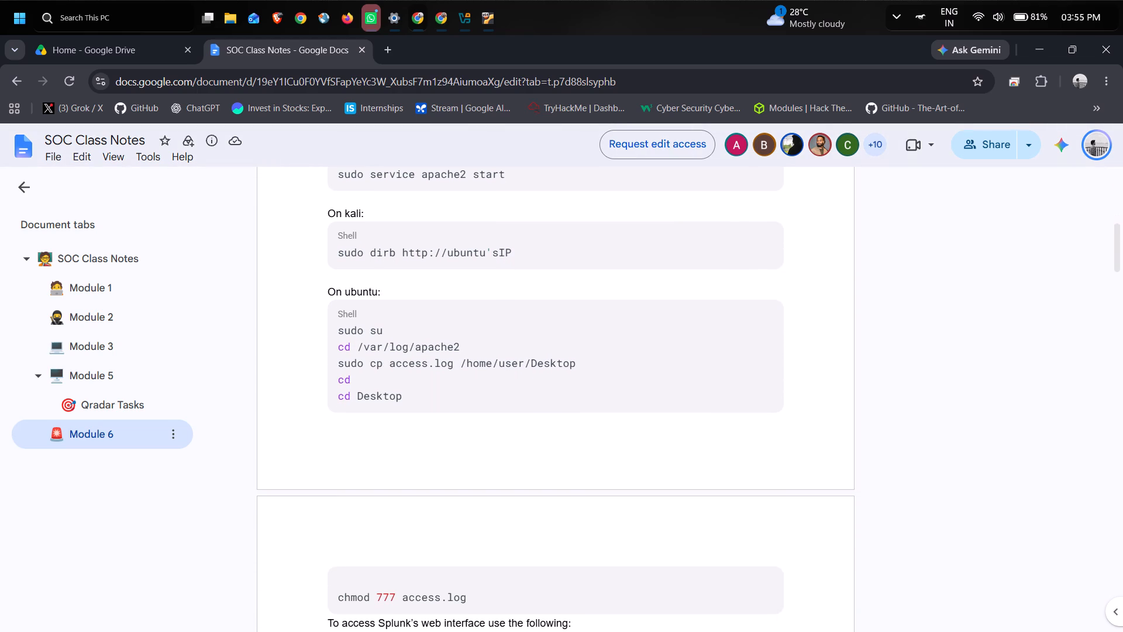
scroll(458, 469, down, 5)
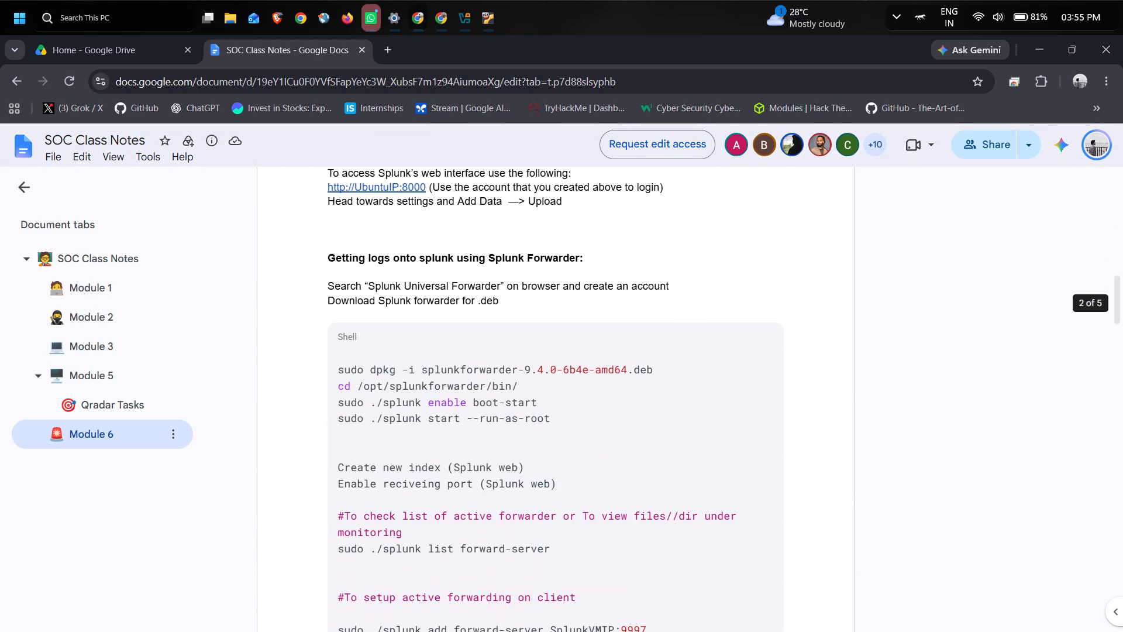
scroll(458, 469, down, 2)
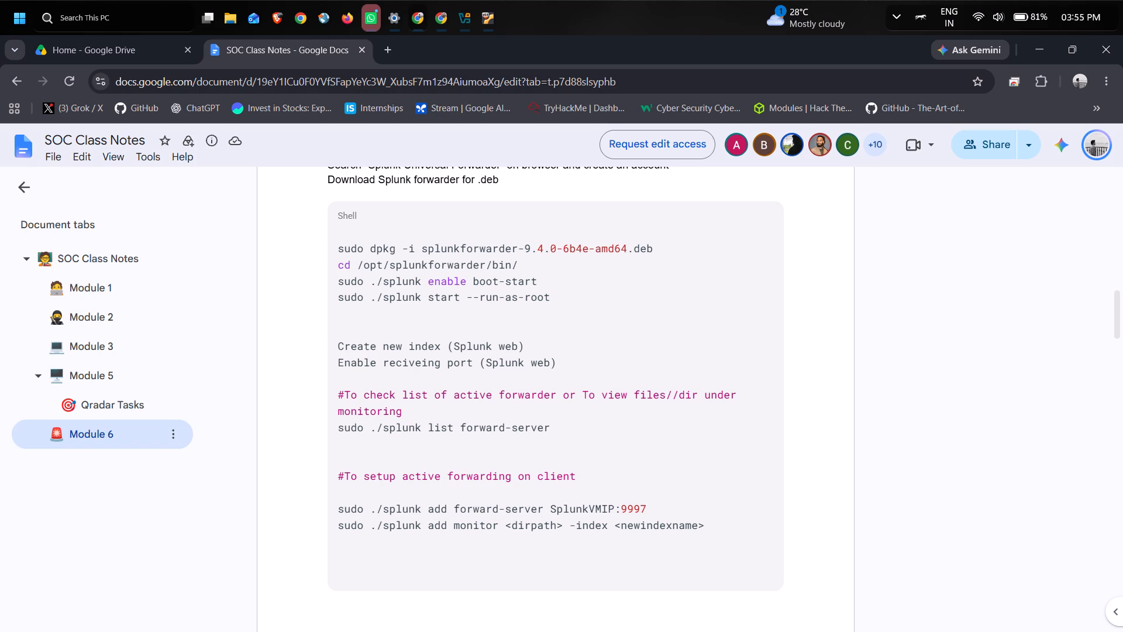
scroll(372, 448, up, 7)
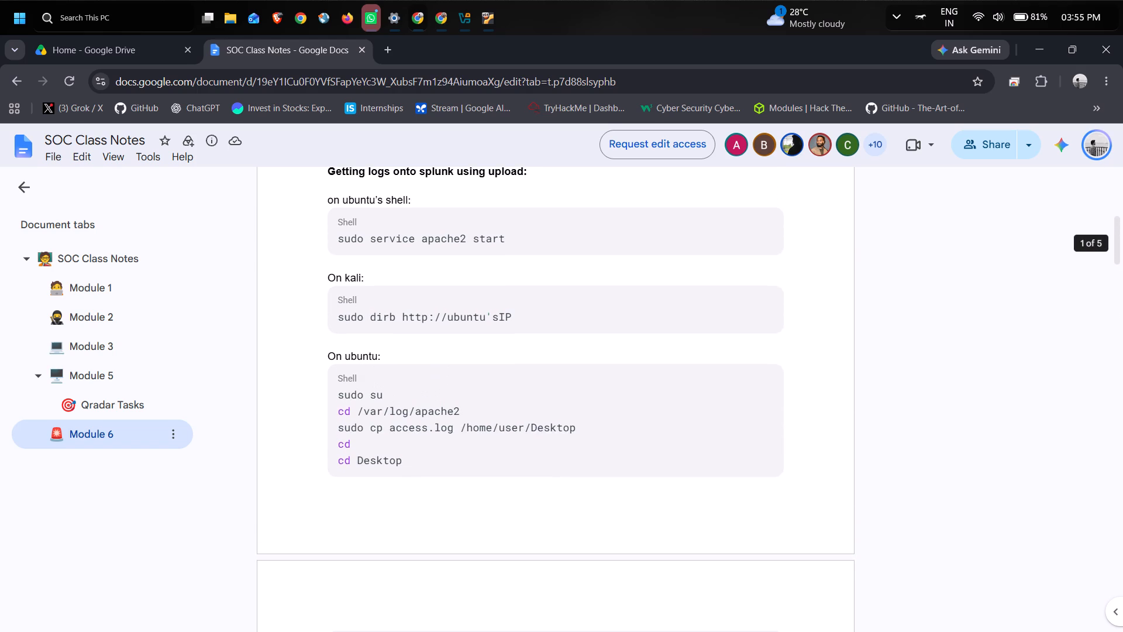
scroll(372, 448, up, 2)
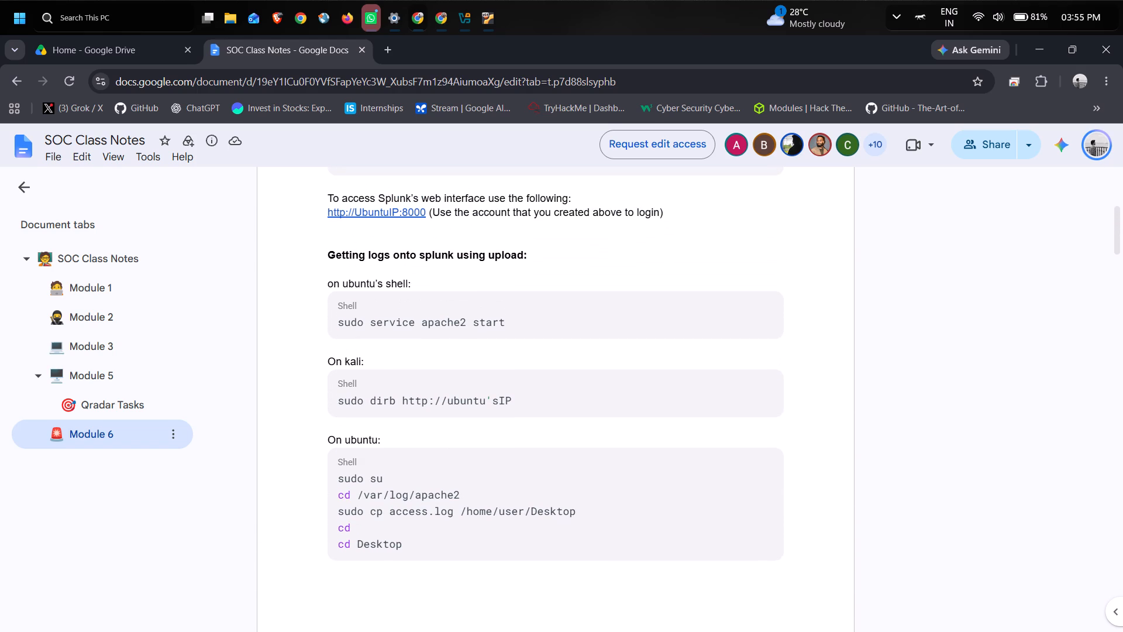
scroll(372, 448, up, 1)
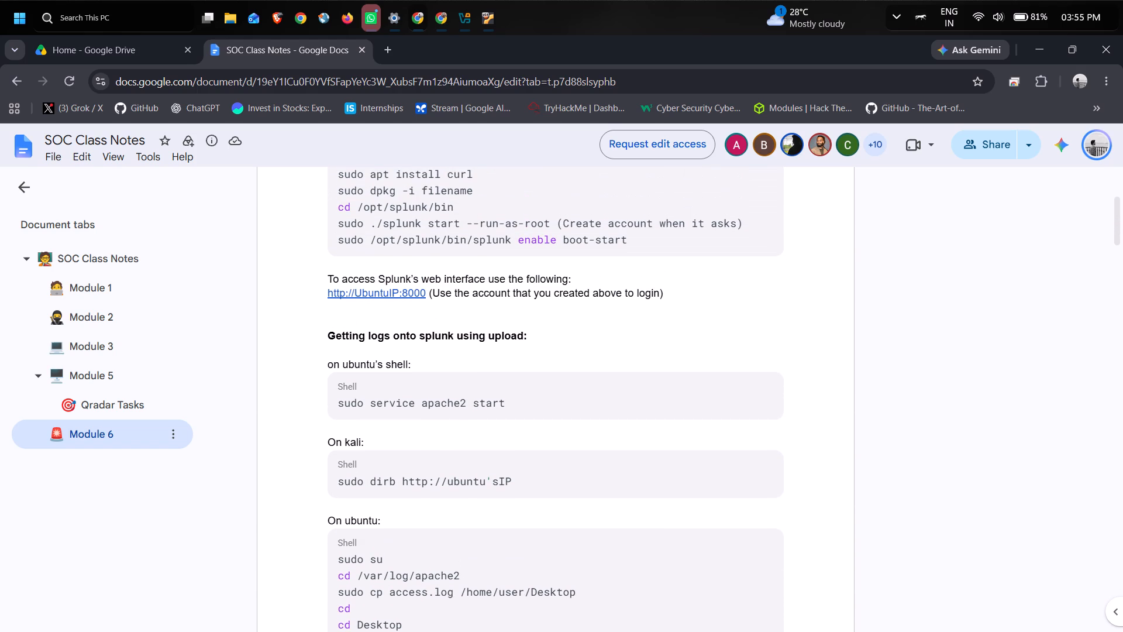
scroll(372, 448, up, 1)
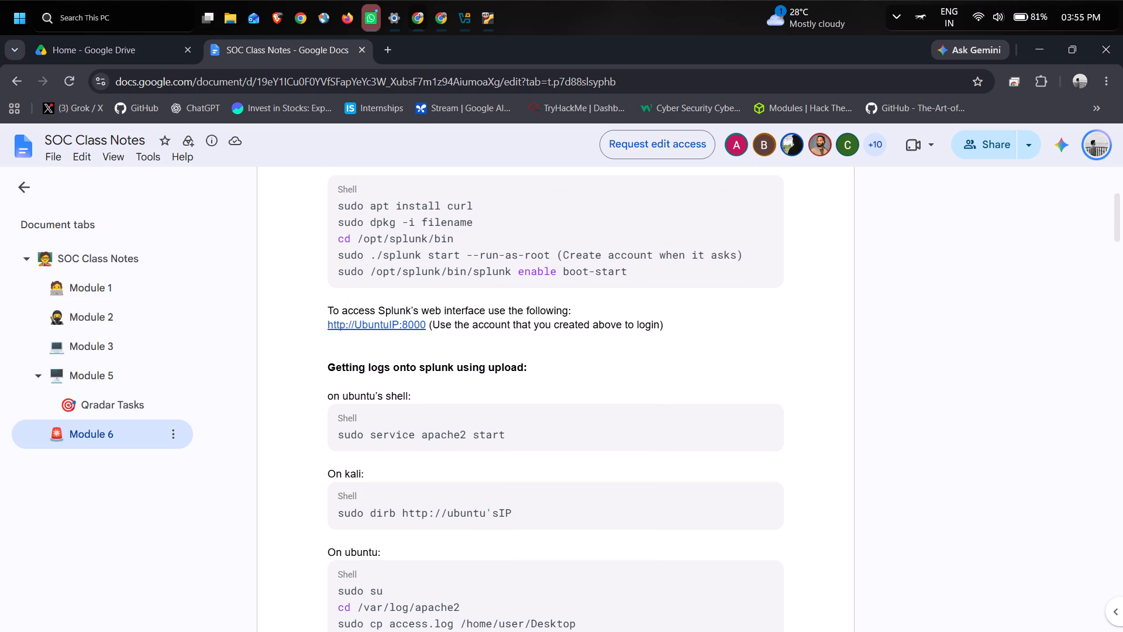
Copy cd /opt/splunk/bin from the Splunk installation notes and run it in the Ubuntu virtual machine's terminal.
drag(335, 237, 450, 243)
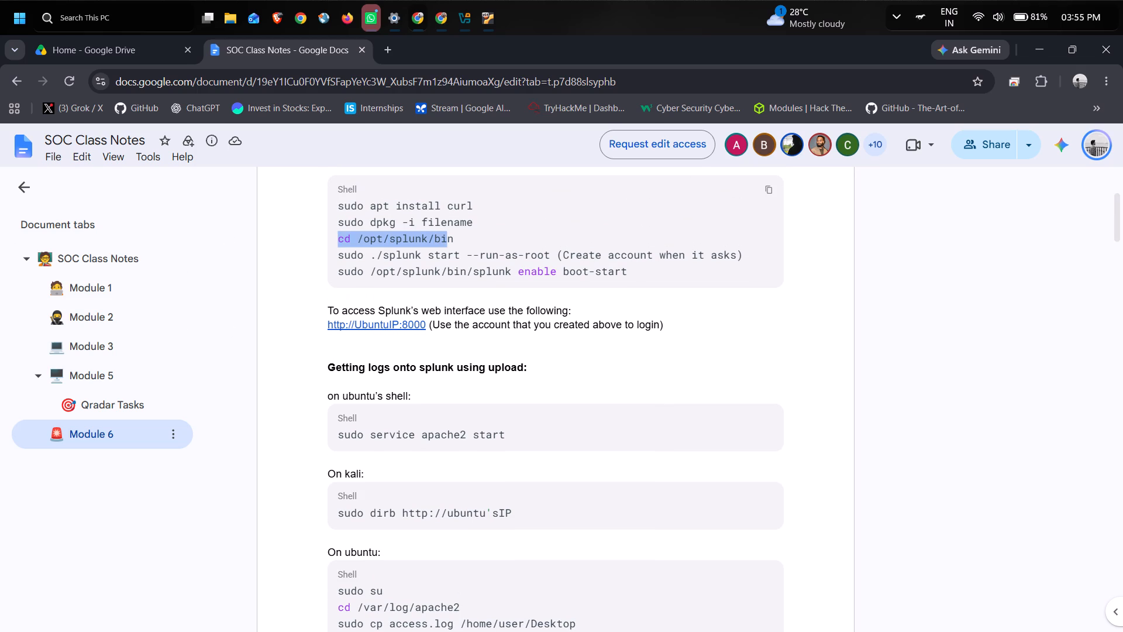
drag(450, 243, 456, 242)
key(ctrl+c)
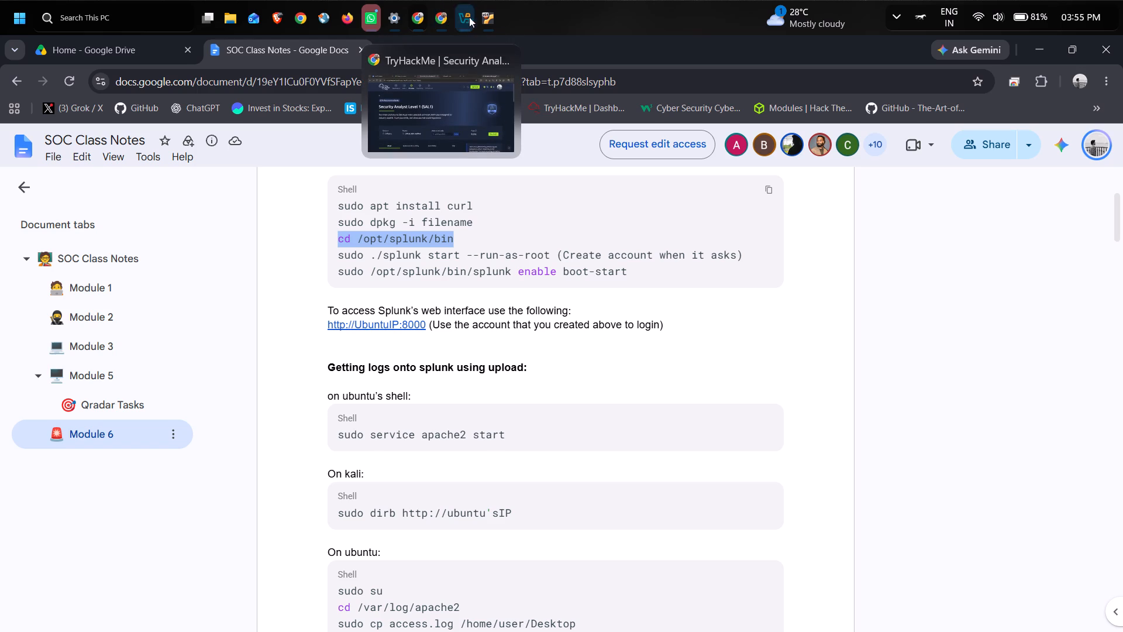
click(491, 17)
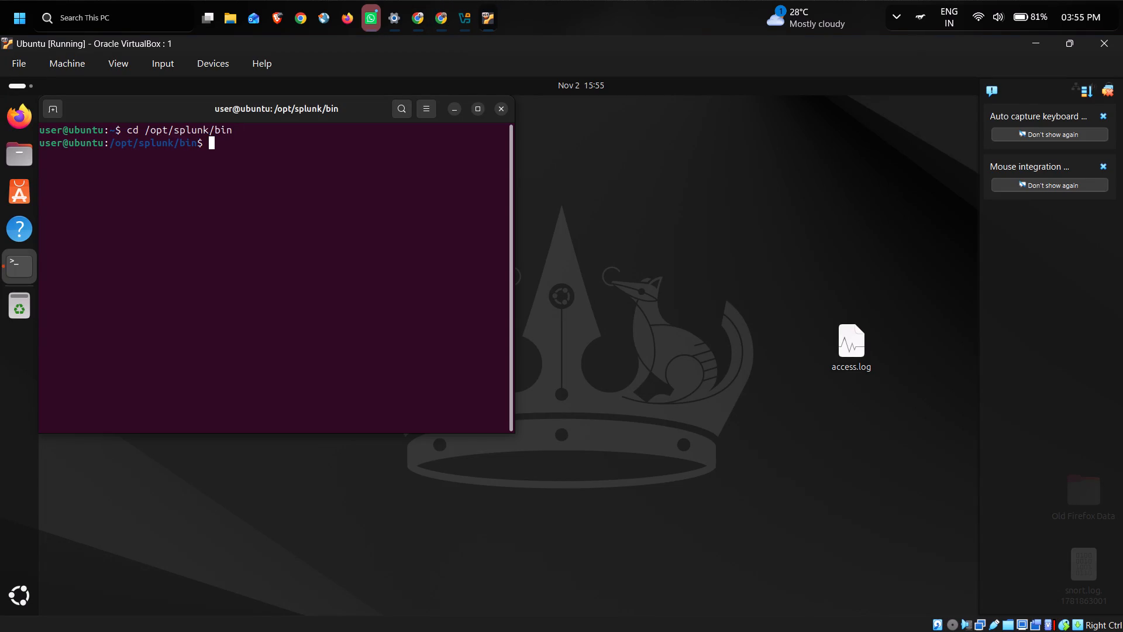
Return to the notes in Chrome, copy sudo ./splunk start --run-as-root, and go back to the Ubuntu terminal.
click(426, 25)
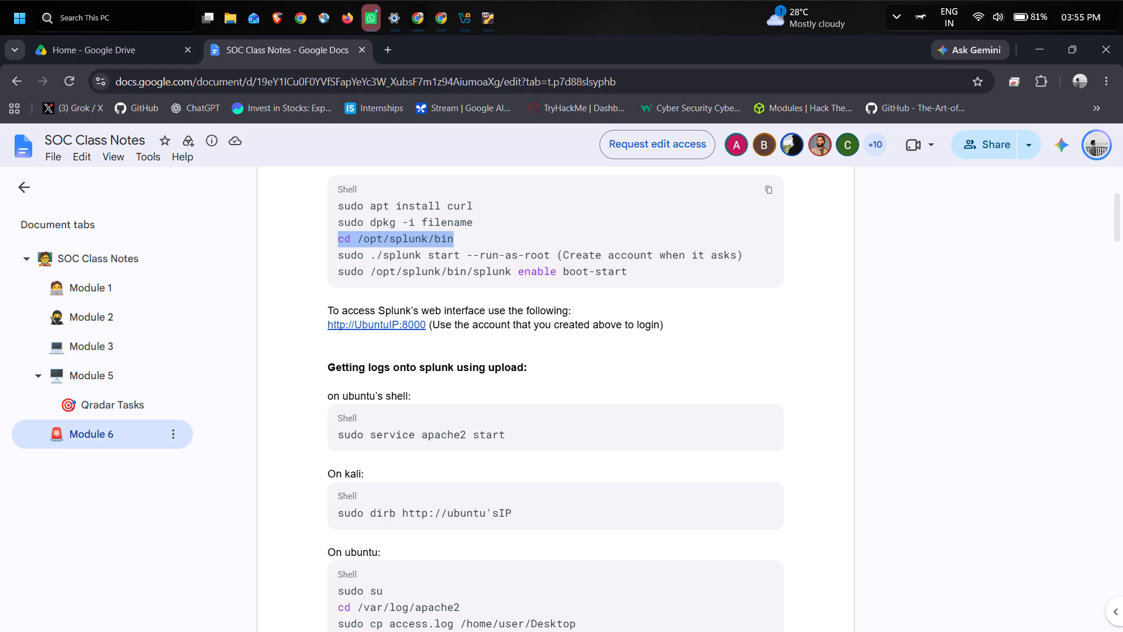
scroll(455, 375, down, 2)
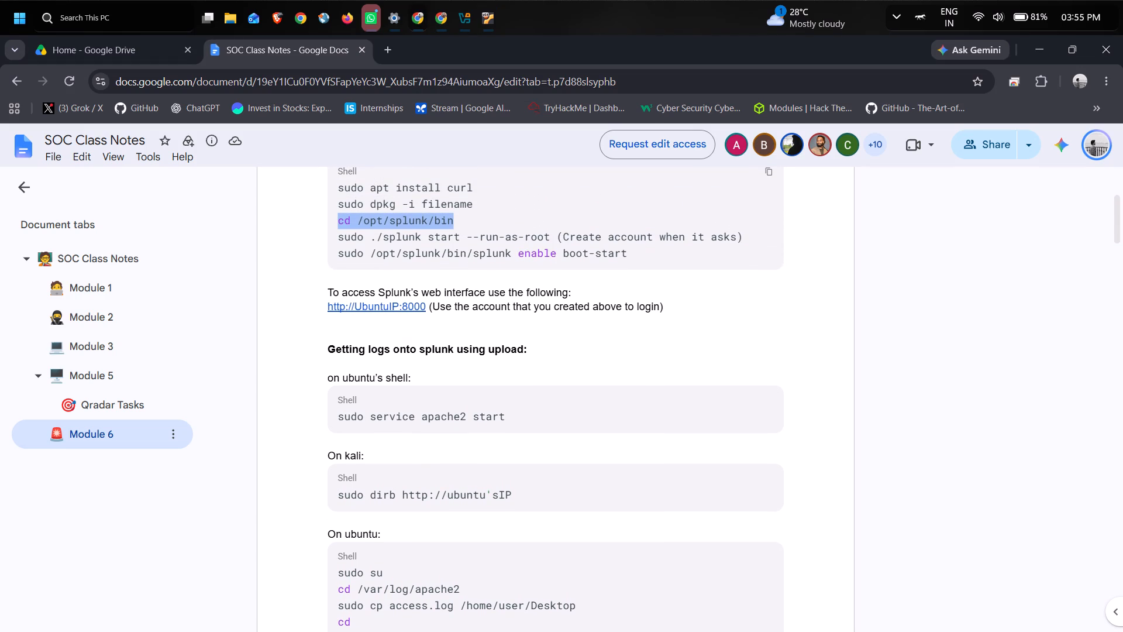
drag(330, 239, 461, 243)
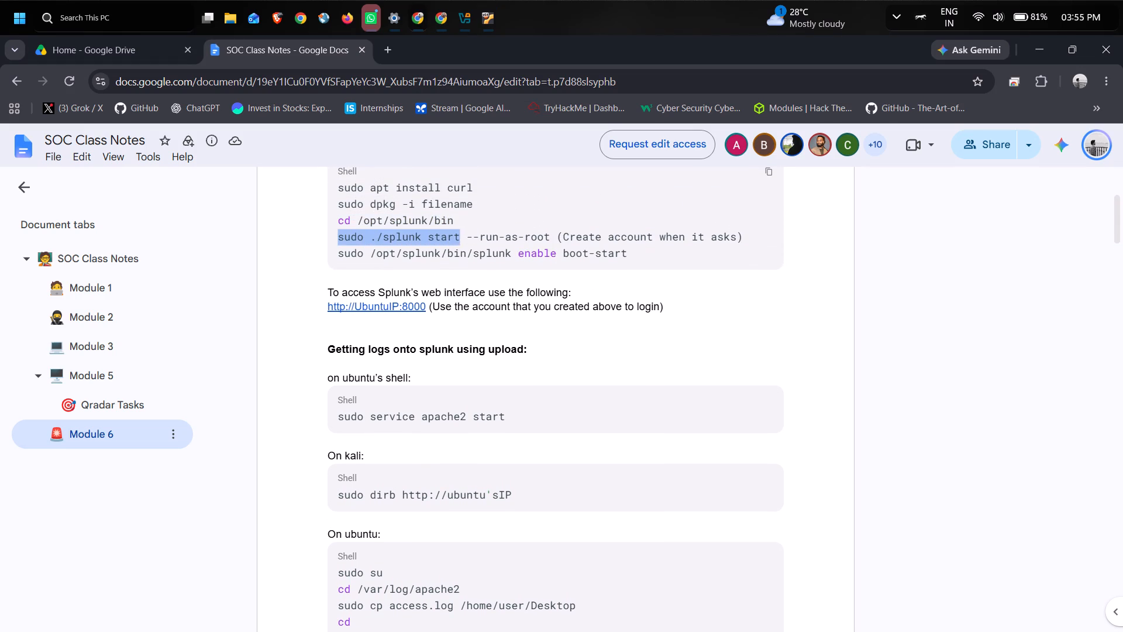
drag(461, 243, 550, 242)
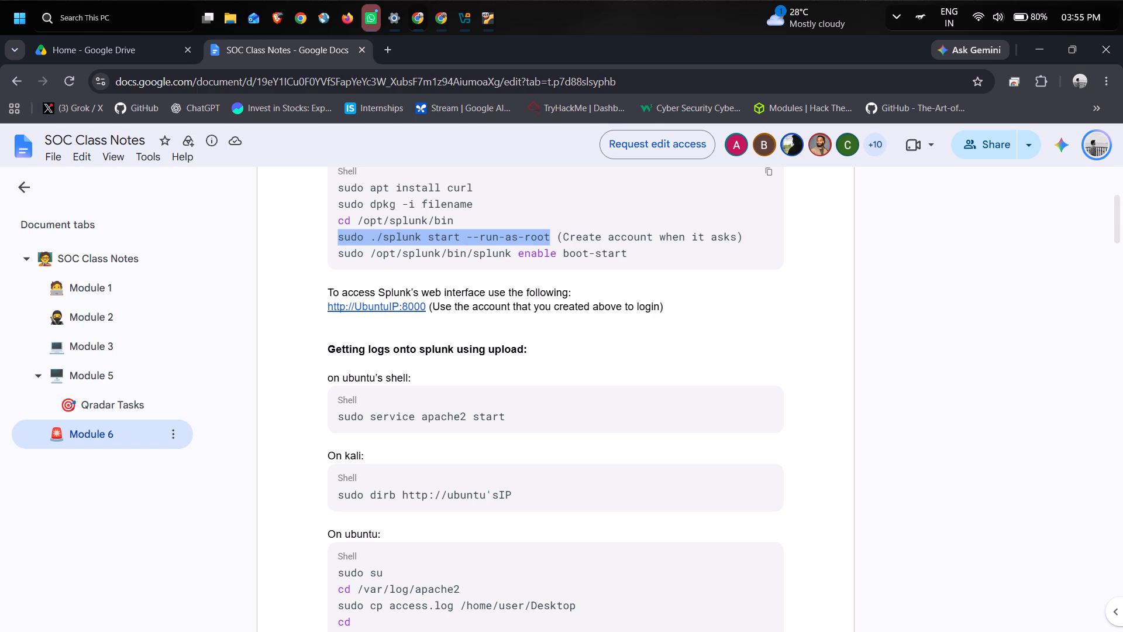
key(ctrl+c)
click(424, 18)
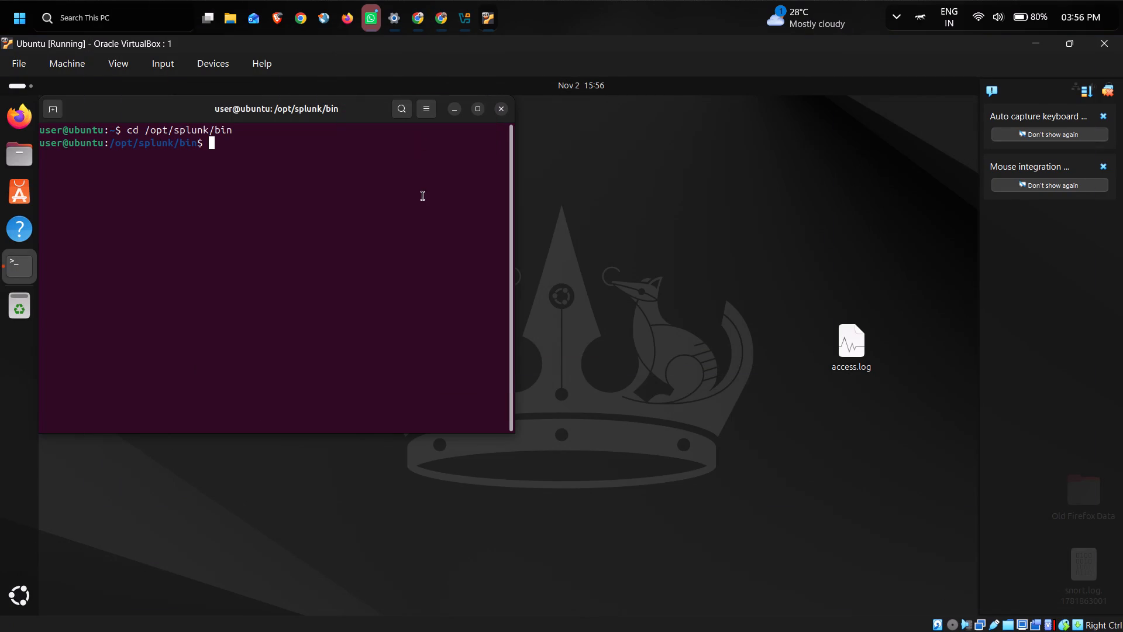
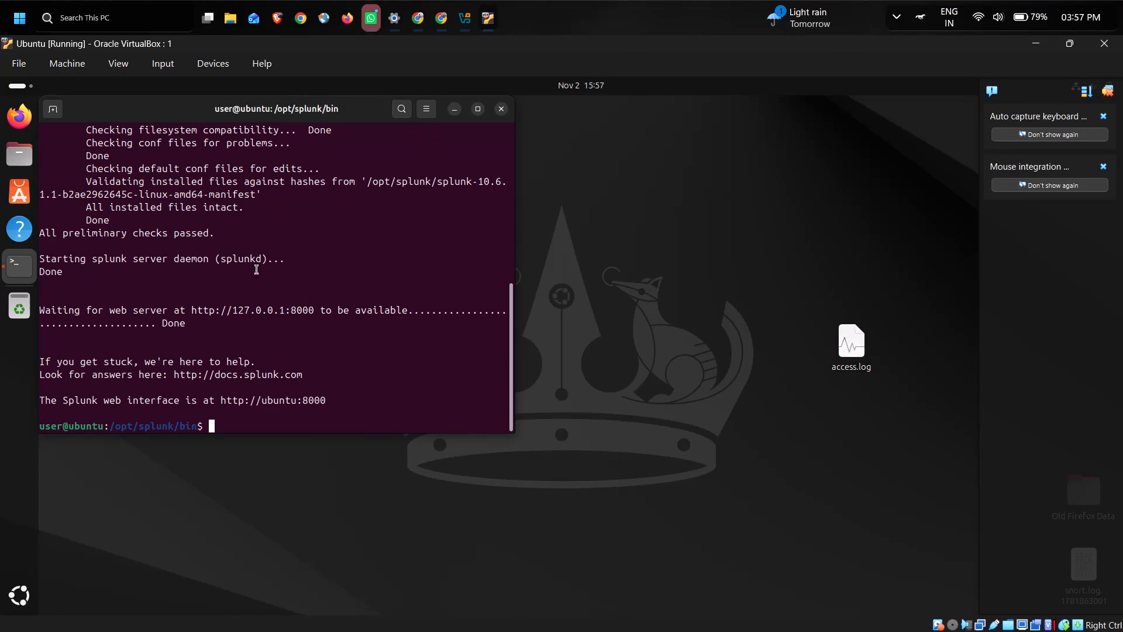
right_click(244, 313)
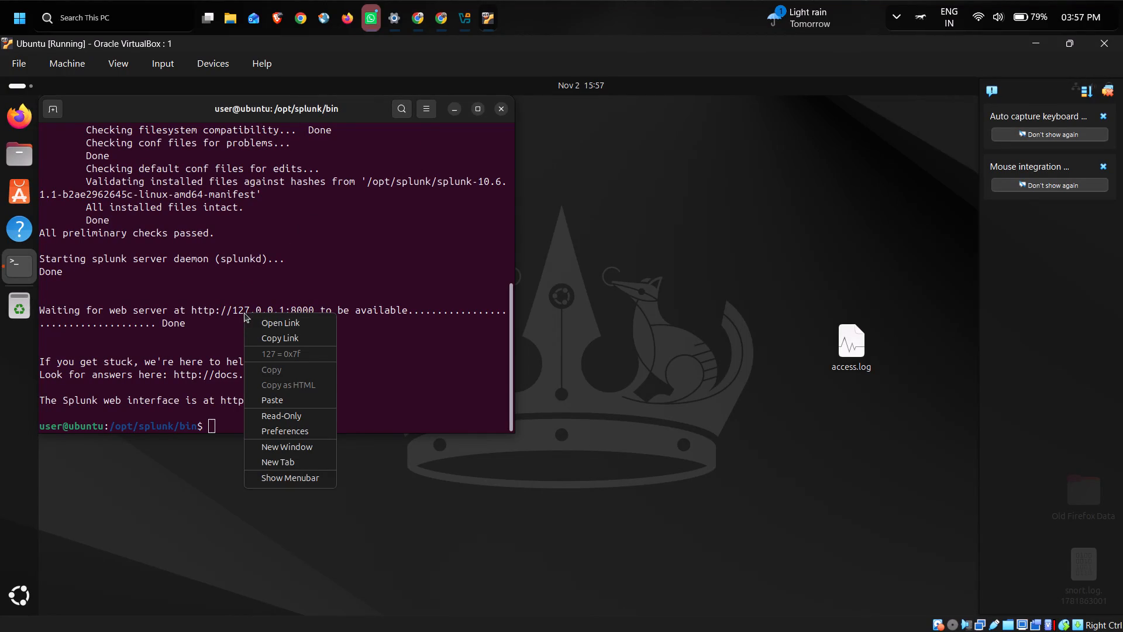
click(269, 325)
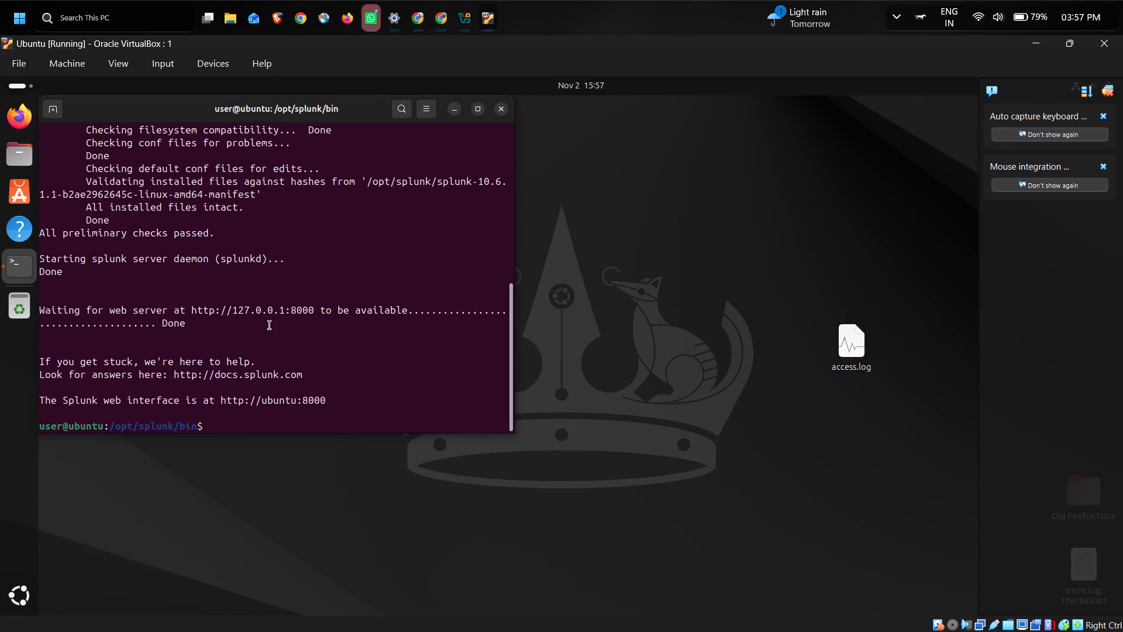
click(1108, 91)
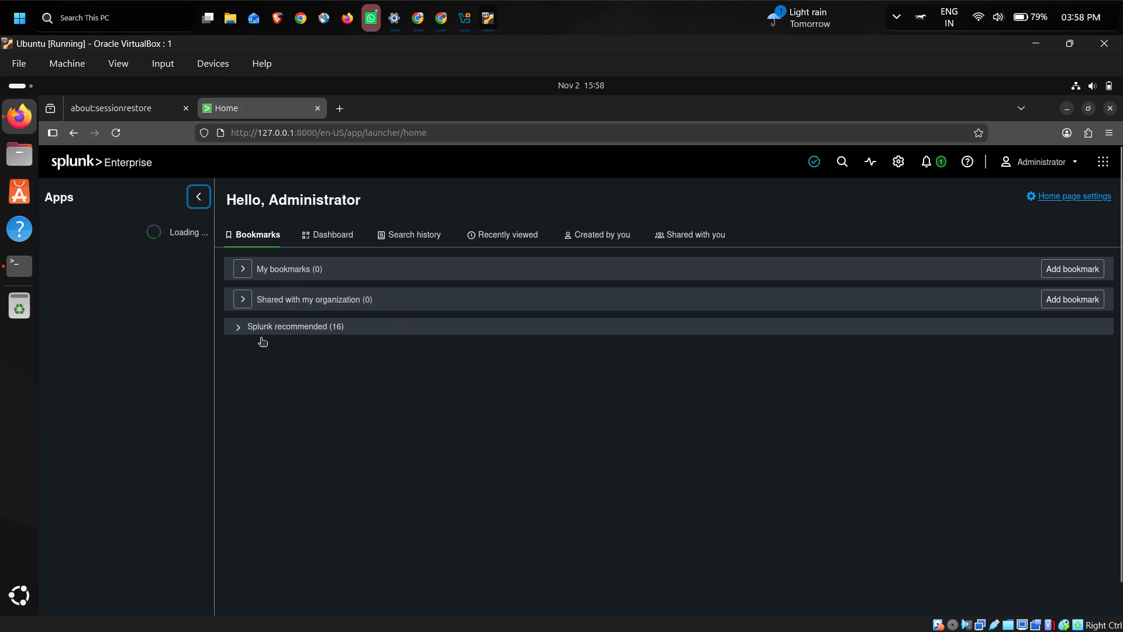
Expand the Splunk recommended bookmarks, open the Add data task and choose Upload as the input method.
click(253, 327)
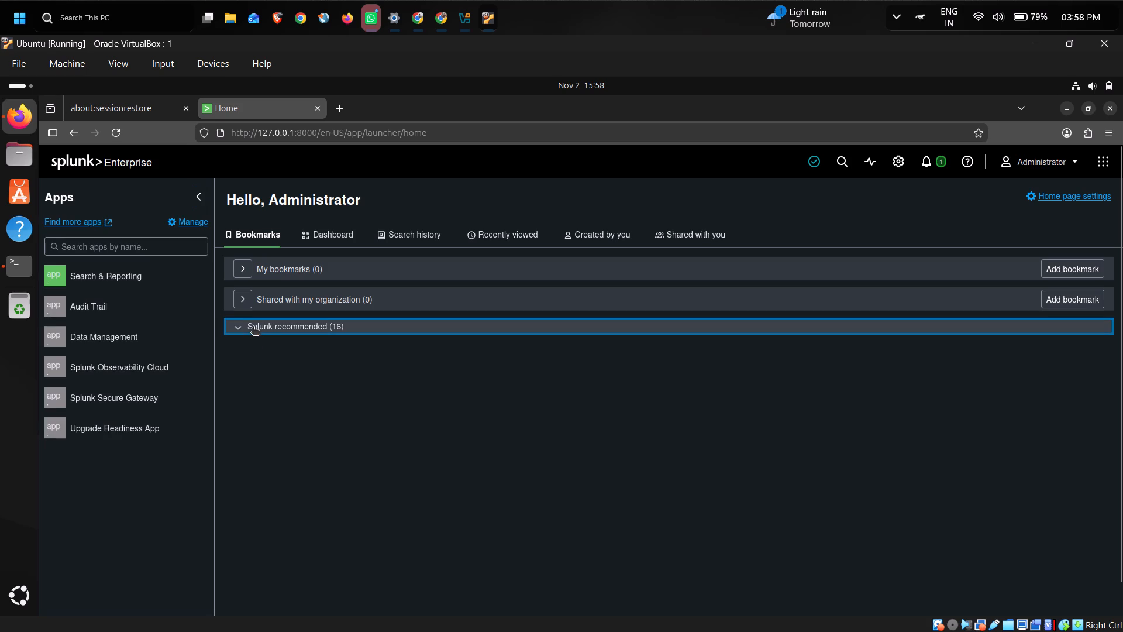
click(237, 328)
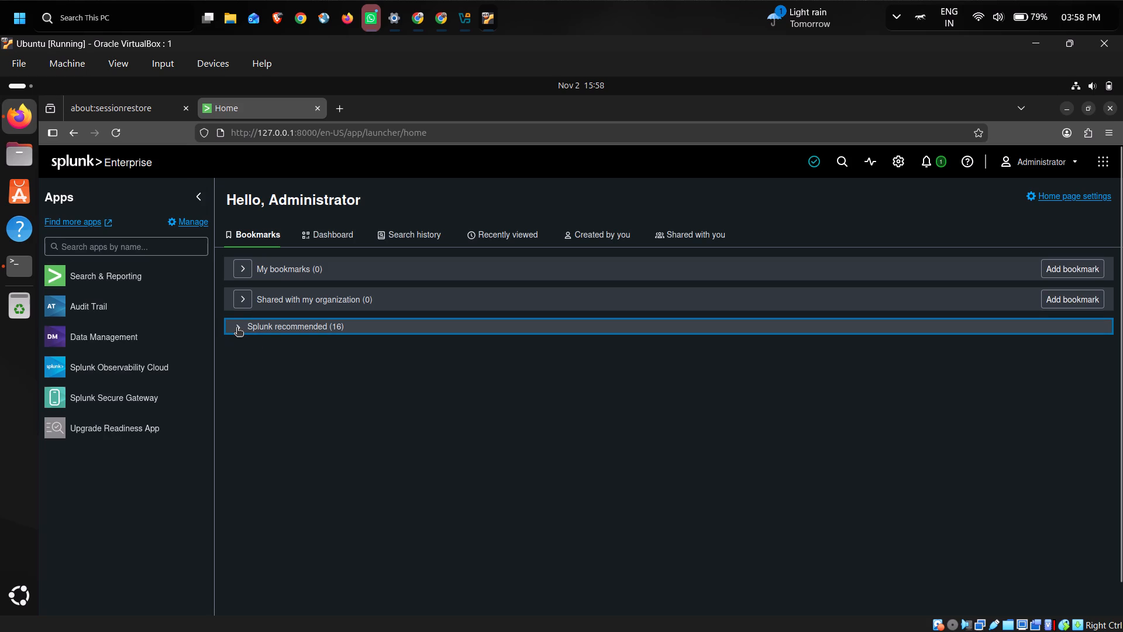
click(237, 328)
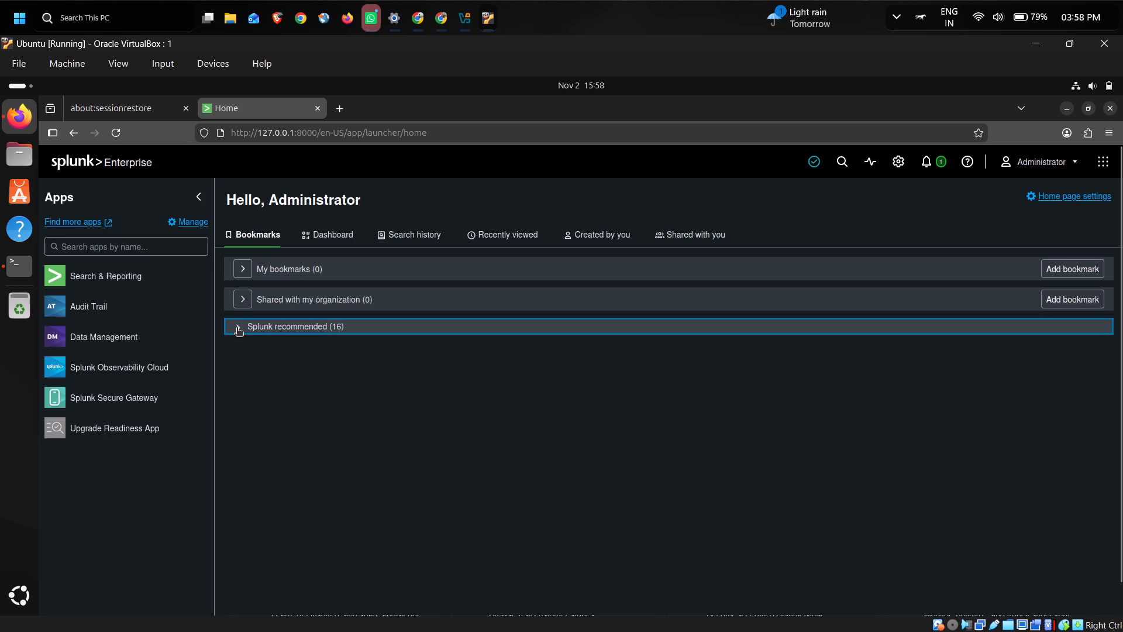
click(237, 328)
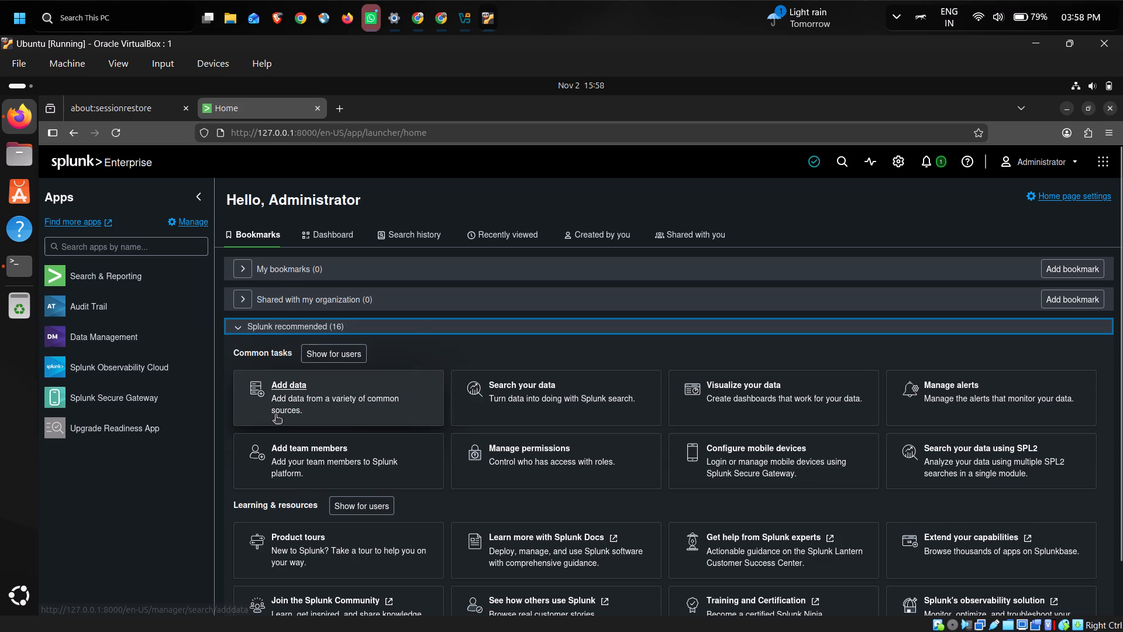
click(274, 403)
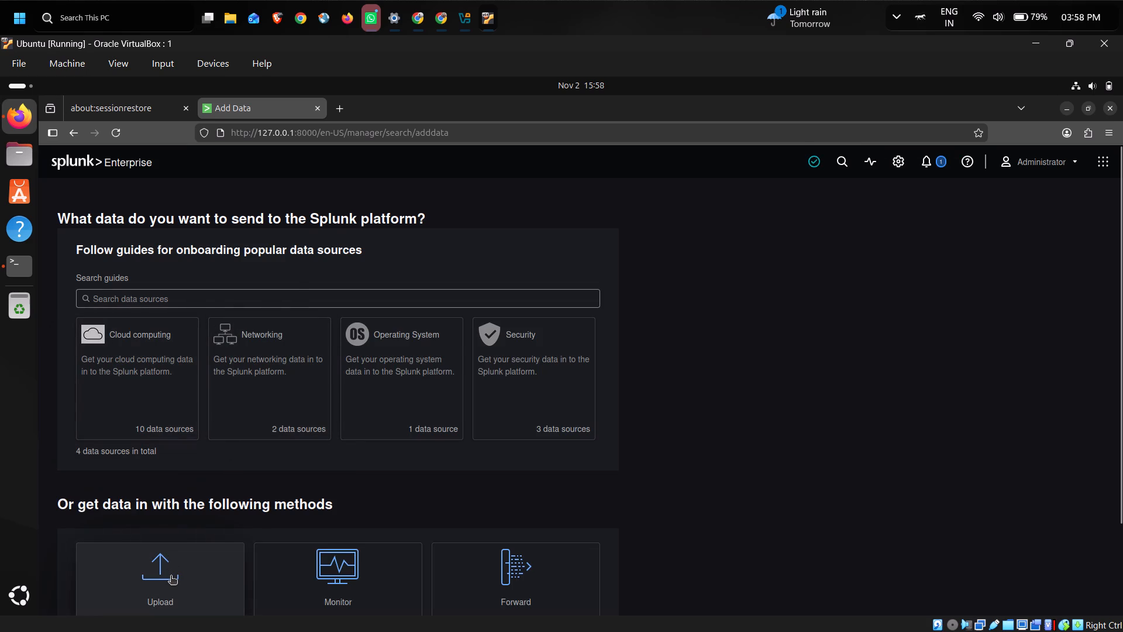
click(171, 576)
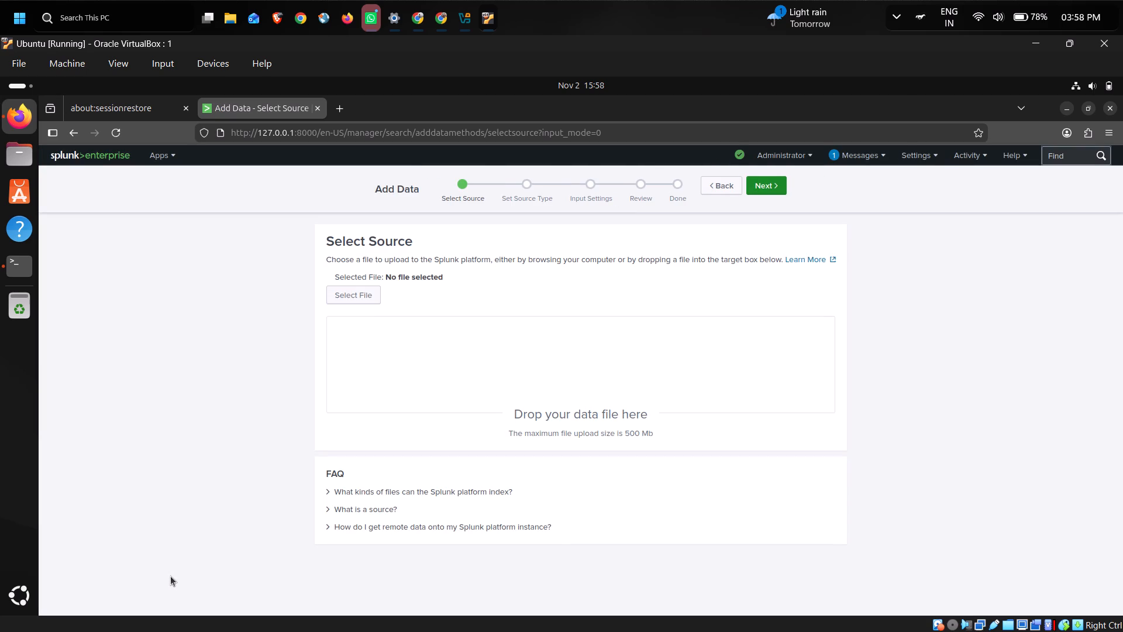
Select people-2000000.csv from the Downloads folder as the source file to upload.
click(360, 298)
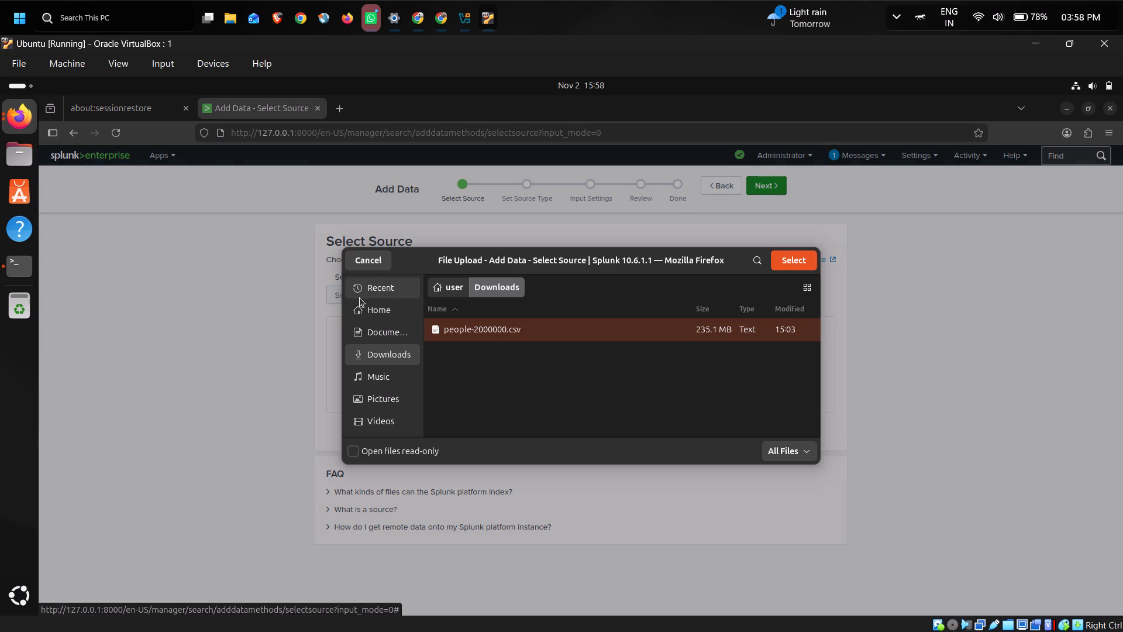
double_click(508, 336)
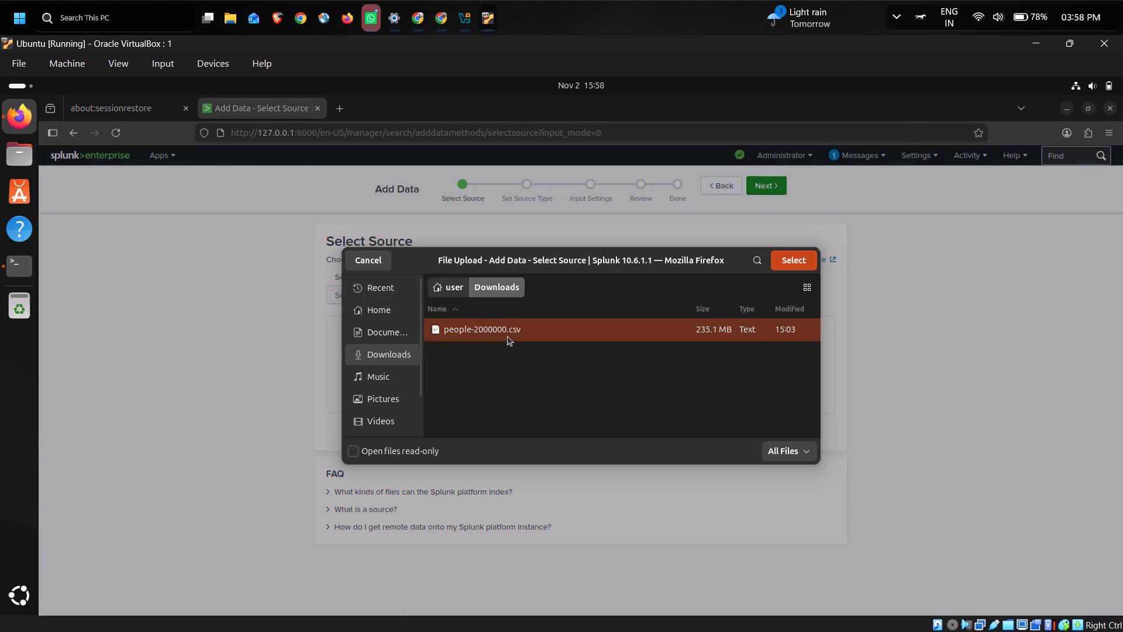
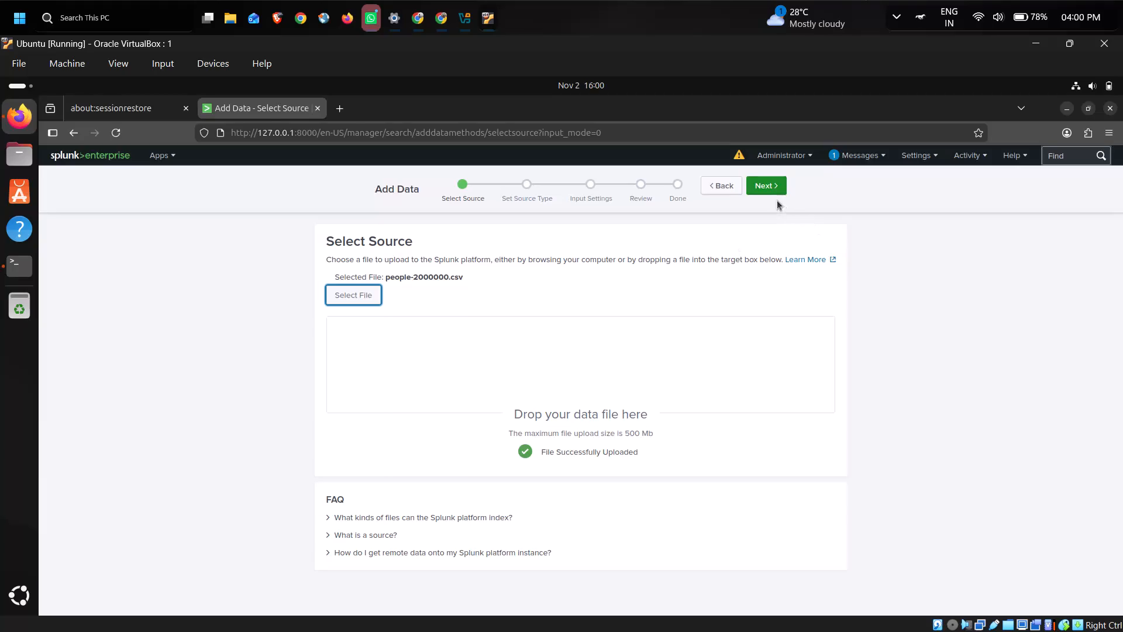
Accept the csv source type and the default host and index settings, and submit the people-2000000.csv upload.
click(772, 187)
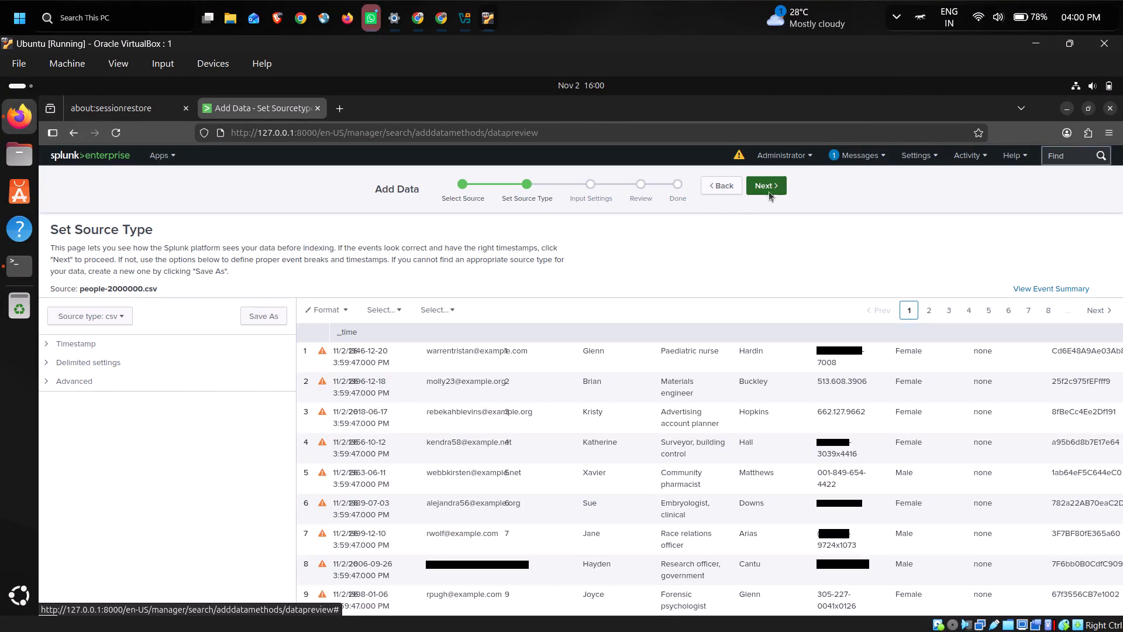
click(770, 189)
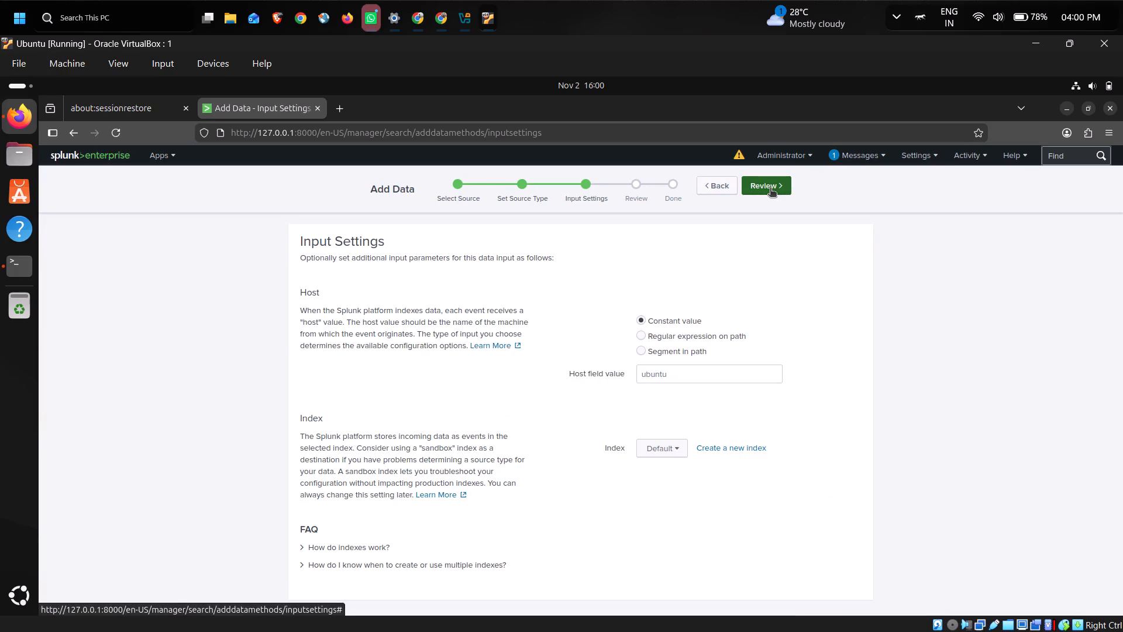
click(770, 189)
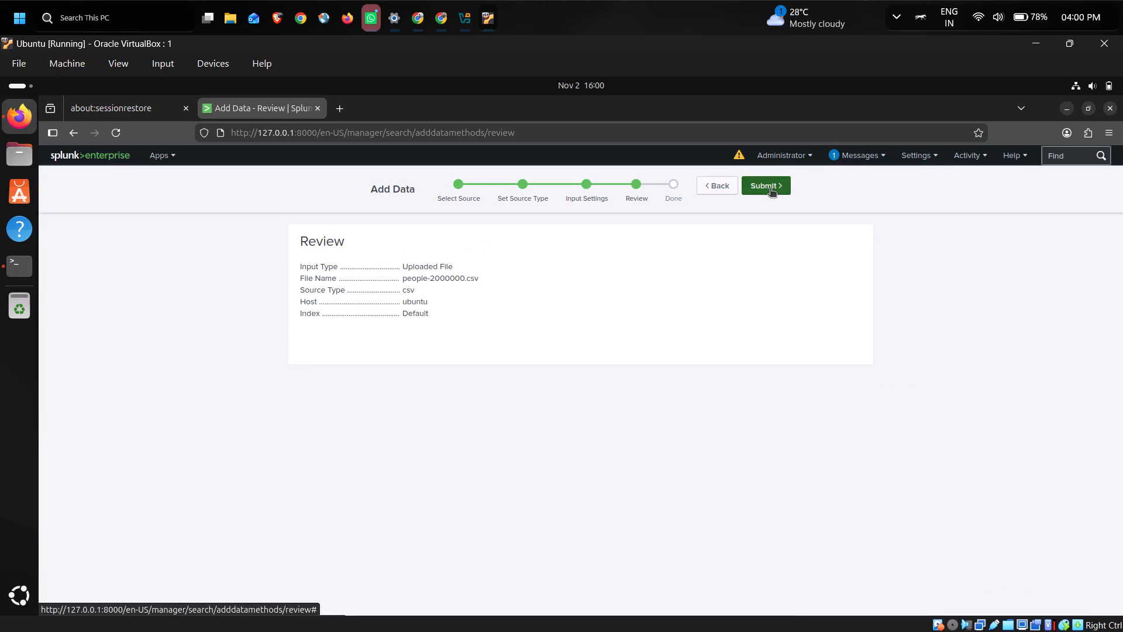
click(770, 189)
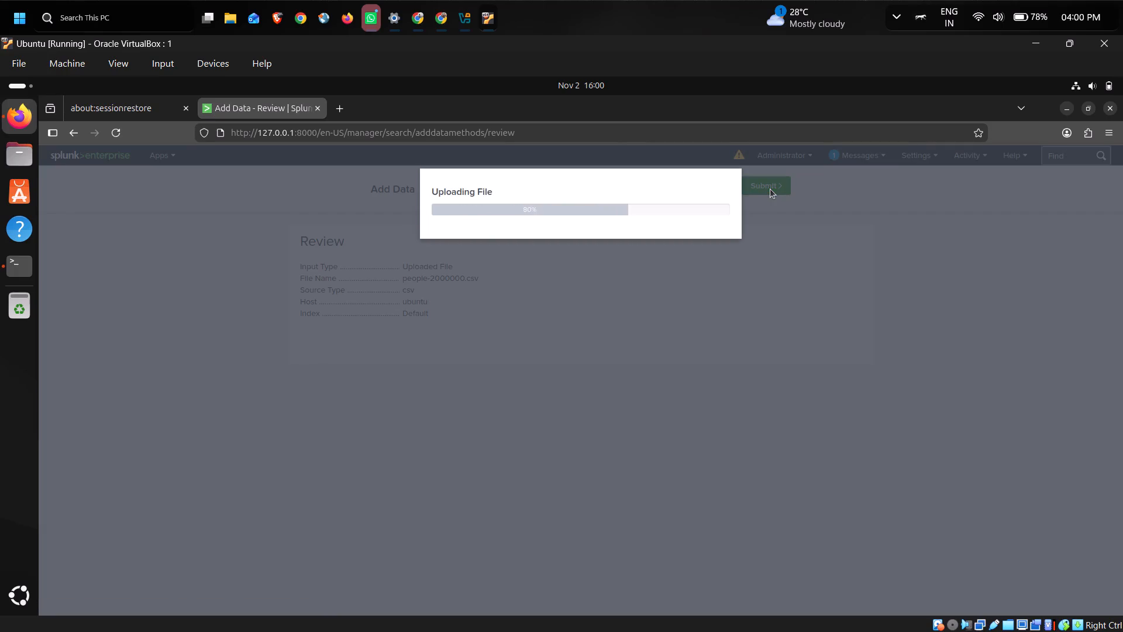
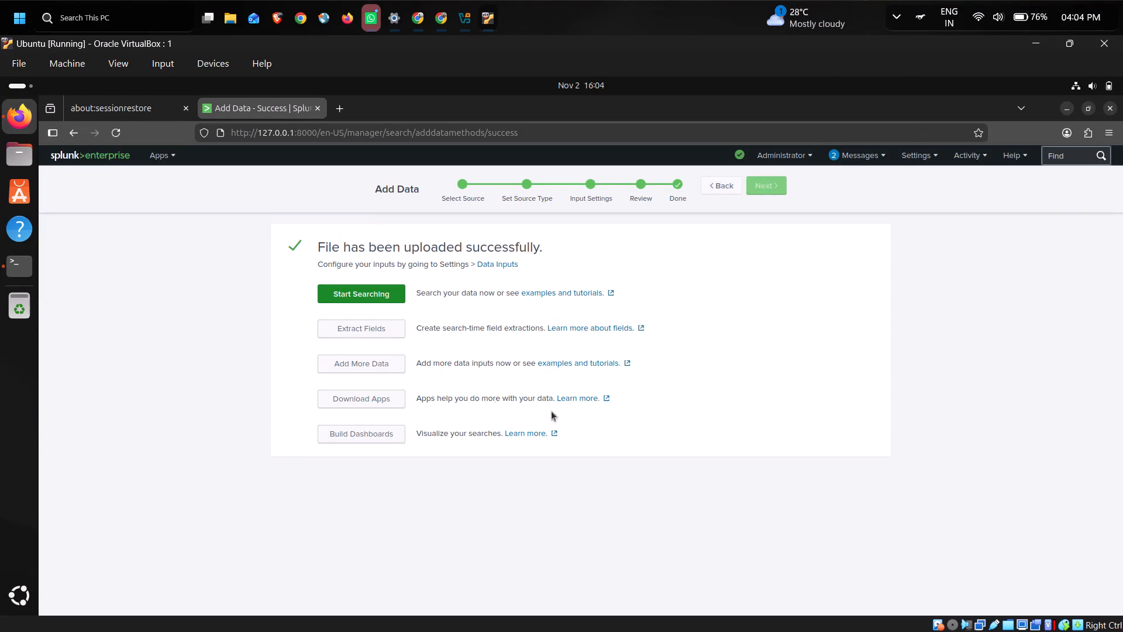
Start searching the uploaded data, replacing the prefilled query with index="*" and running it over all time.
click(392, 298)
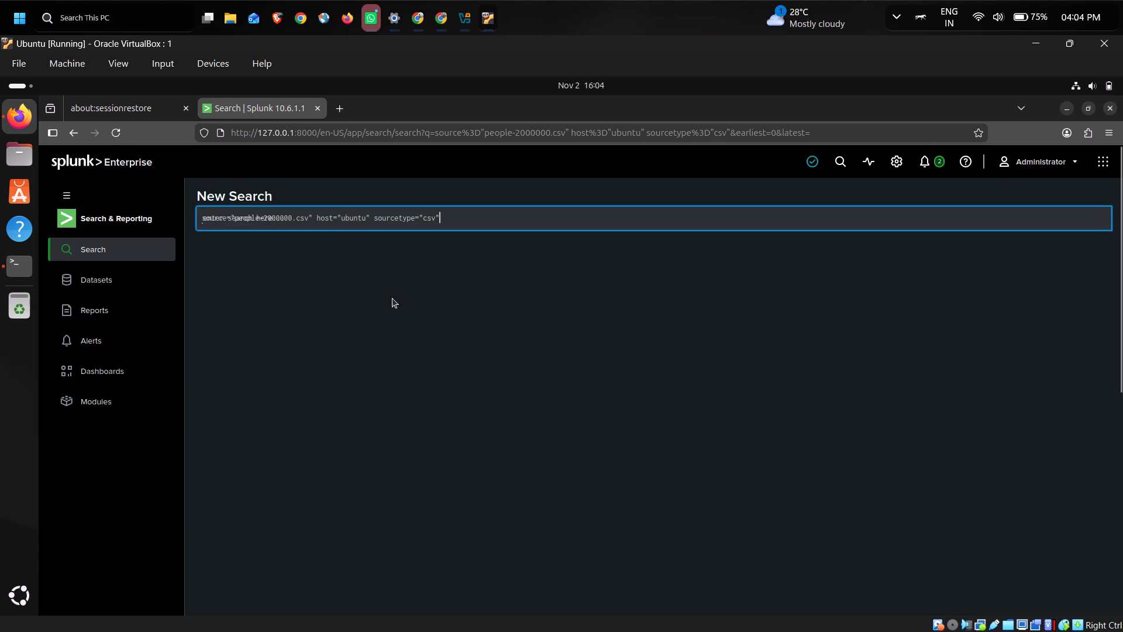
key(BackSpace)
key(BackSpace)
key(BackSpace)
key(BackSpace)
key(BackSpace)
key(BackSpace)
key(BackSpace)
key(BackSpace)
key(BackSpace)
key(BackSpace)
key(BackSpace)
key(BackSpace)
key(BackSpace)
key(BackSpace)
key(BackSpace)
key(BackSpace)
key(BackSpace)
key(BackSpace)
key(BackSpace)
key(BackSpace)
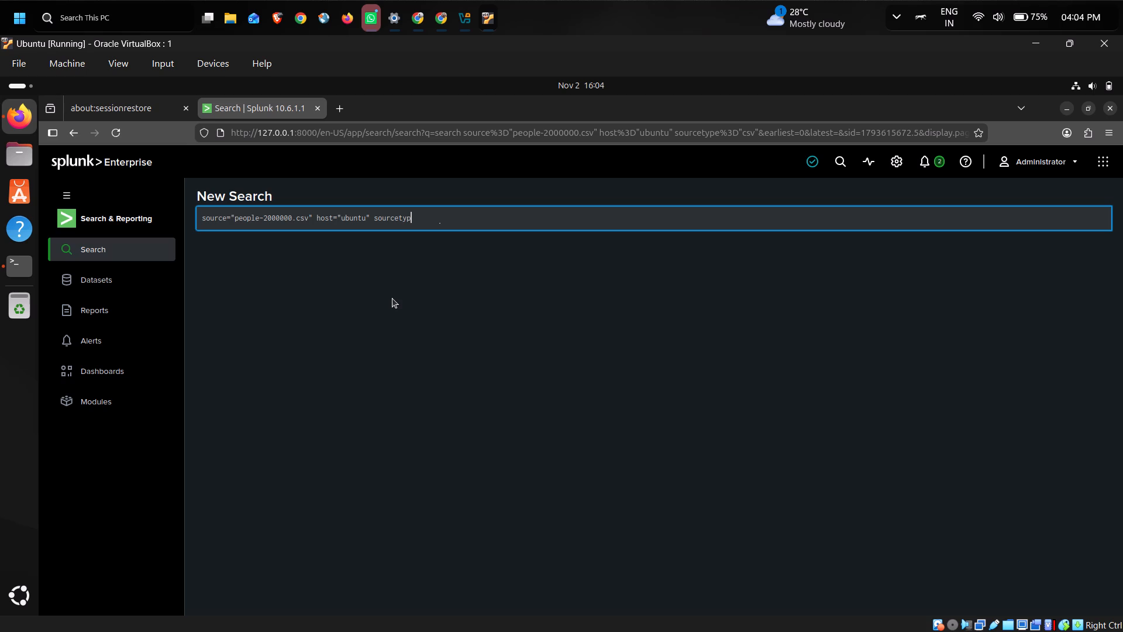
key(BackSpace)
key(BackSpace)
key(BackSpace)
key(BackSpace)
key(BackSpace)
key(BackSpace)
key(BackSpace)
key(BackSpace)
key(BackSpace)
key(BackSpace)
key(BackSpace)
key(BackSpace)
key(BackSpace)
key(BackSpace)
key(BackSpace)
key(BackSpace)
key(BackSpace)
key(BackSpace)
key(BackSpace)
key(BackSpace)
key(BackSpace)
key(BackSpace)
key(ctrl+a)
key(BackSpace)
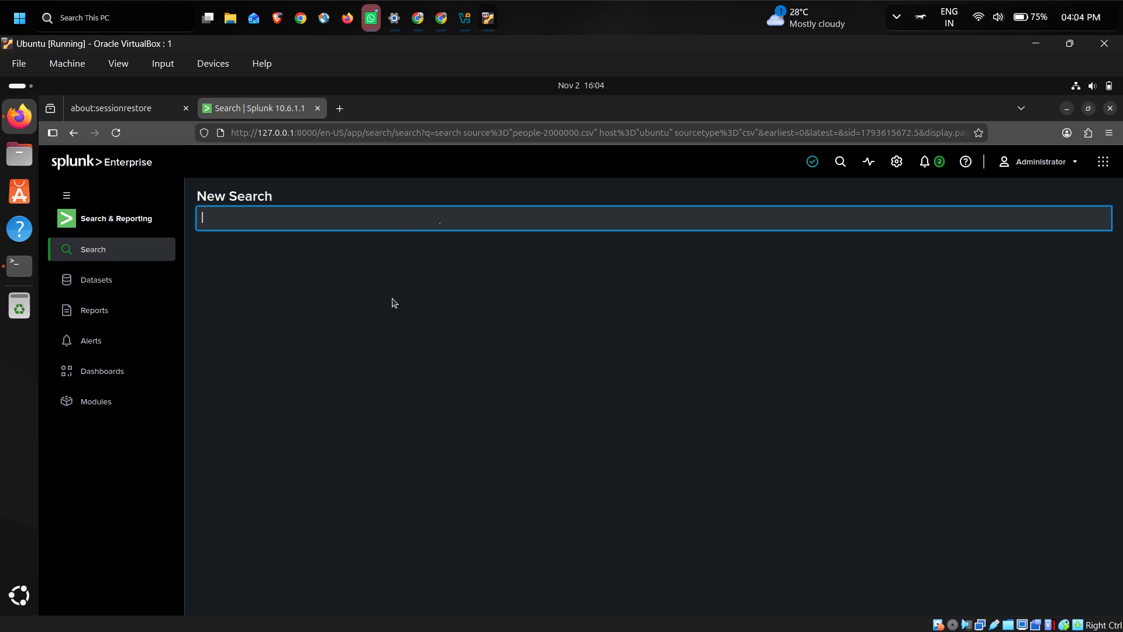
text(in)
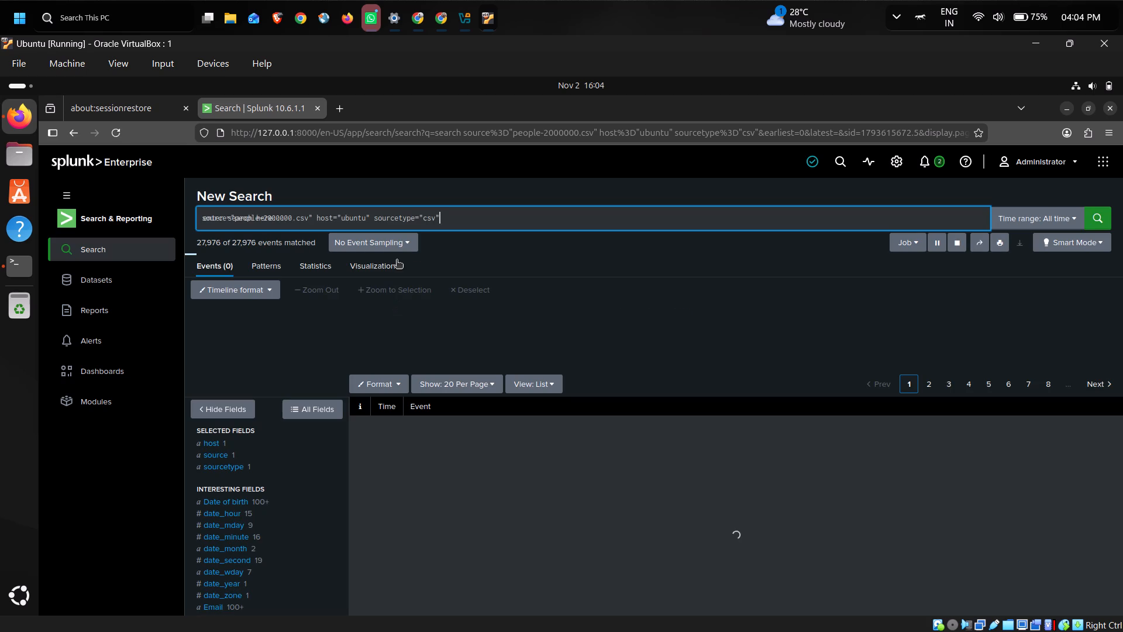
key(BackSpace)
key(BackSpace)
key(BackSpace)
key(BackSpace)
key(BackSpace)
key(BackSpace)
key(BackSpace)
key(BackSpace)
key(BackSpace)
key(BackSpace)
key(BackSpace)
key(BackSpace)
key(BackSpace)
key(BackSpace)
key(BackSpace)
key(BackSpace)
key(BackSpace)
key(BackSpace)
key(BackSpace)
key(BackSpace)
key(BackSpace)
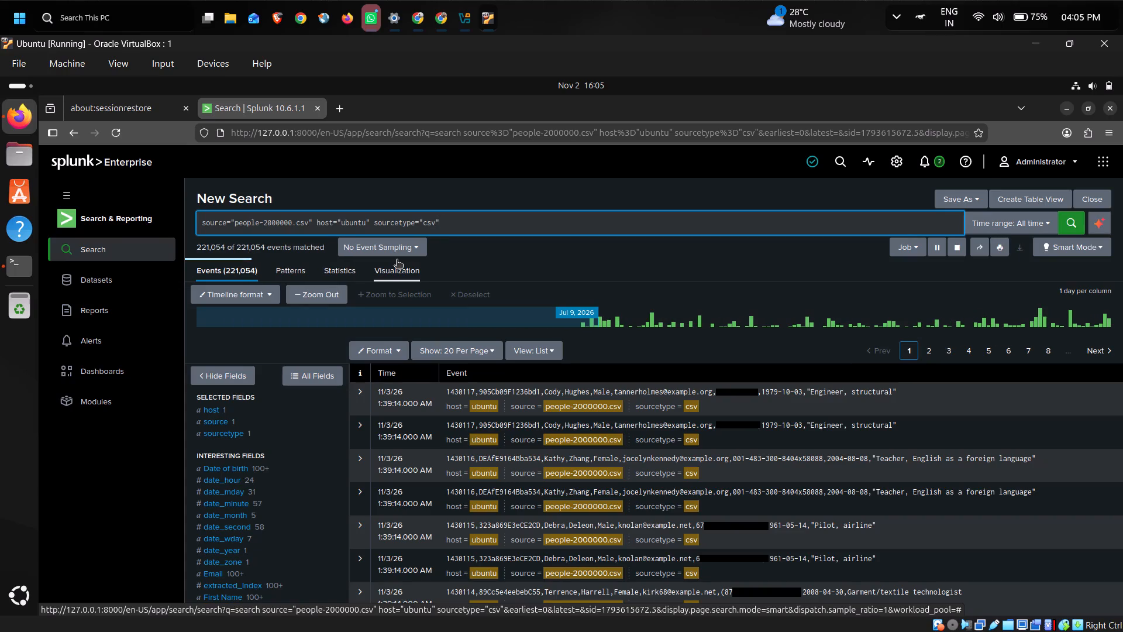
key(BackSpace)
key(BackSpace)
key(BackSpace)
key(BackSpace)
key(BackSpace)
key(BackSpace)
key(BackSpace)
key(BackSpace)
key(BackSpace)
key(BackSpace)
key(BackSpace)
key(BackSpace)
key(BackSpace)
key(BackSpace)
key(BackSpace)
key(BackSpace)
key(BackSpace)
key(BackSpace)
key(BackSpace)
key(BackSpace)
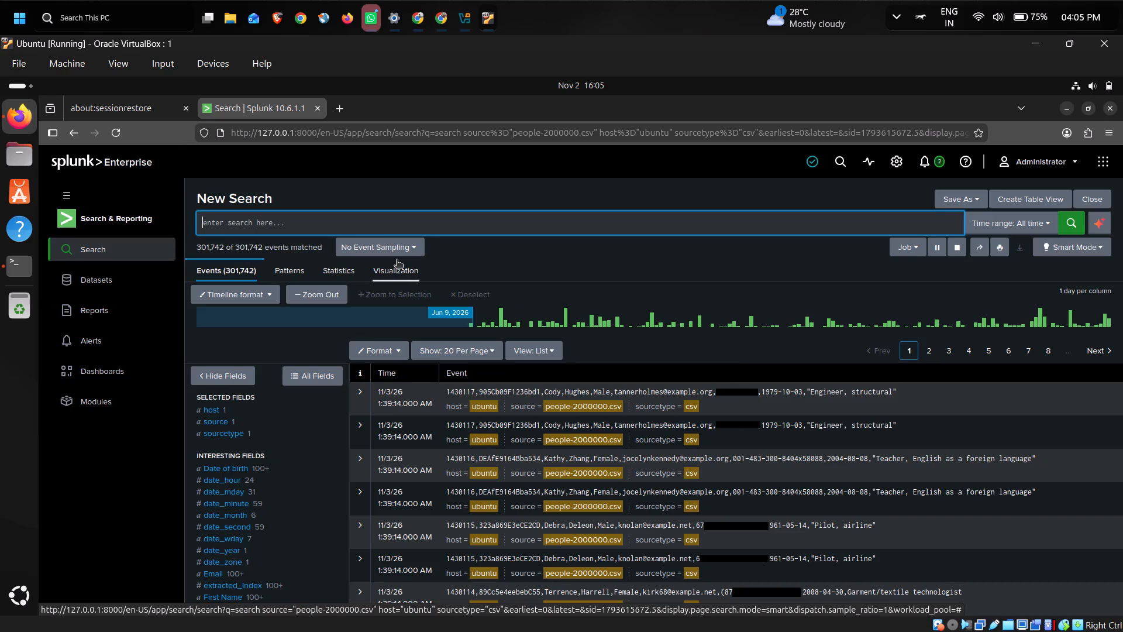
text(inde)
key(x)
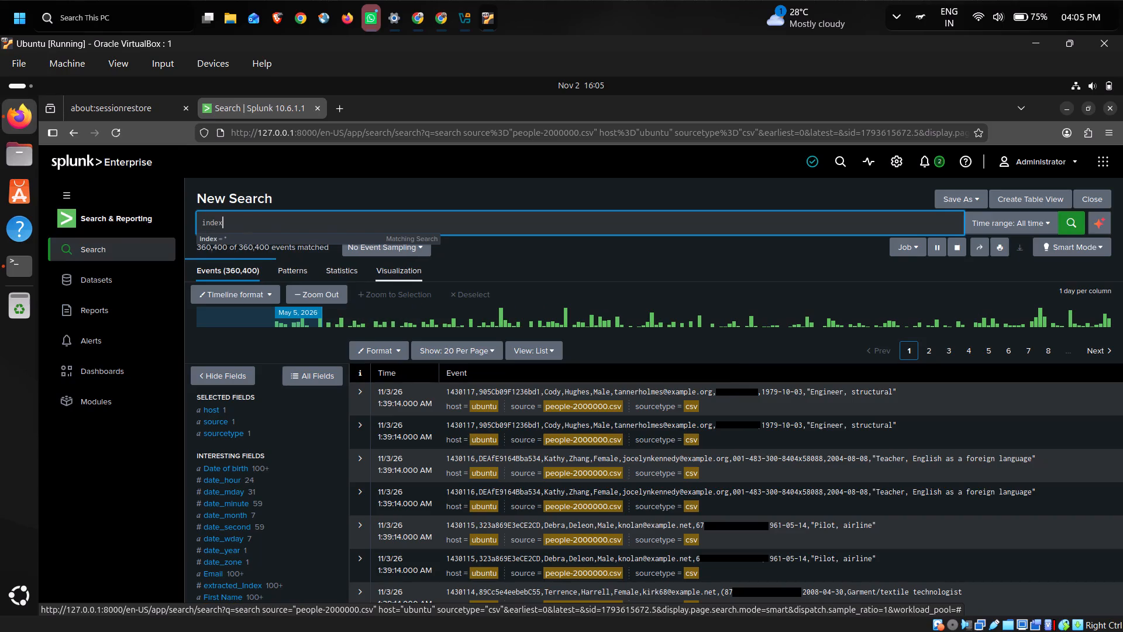
key(equal)
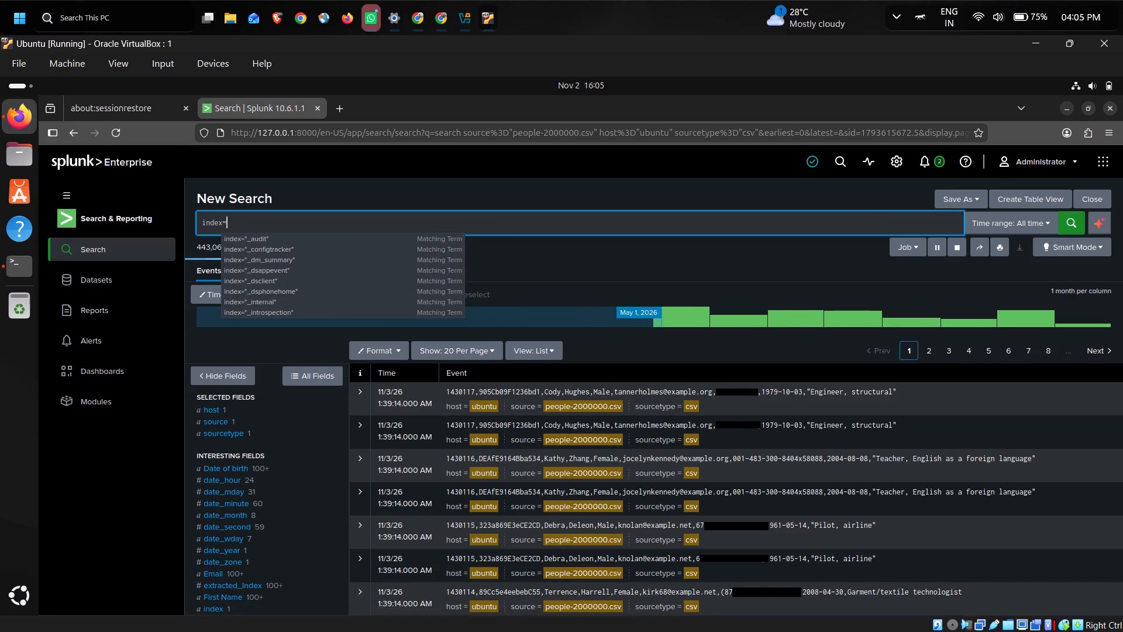
text("*")
key(space)
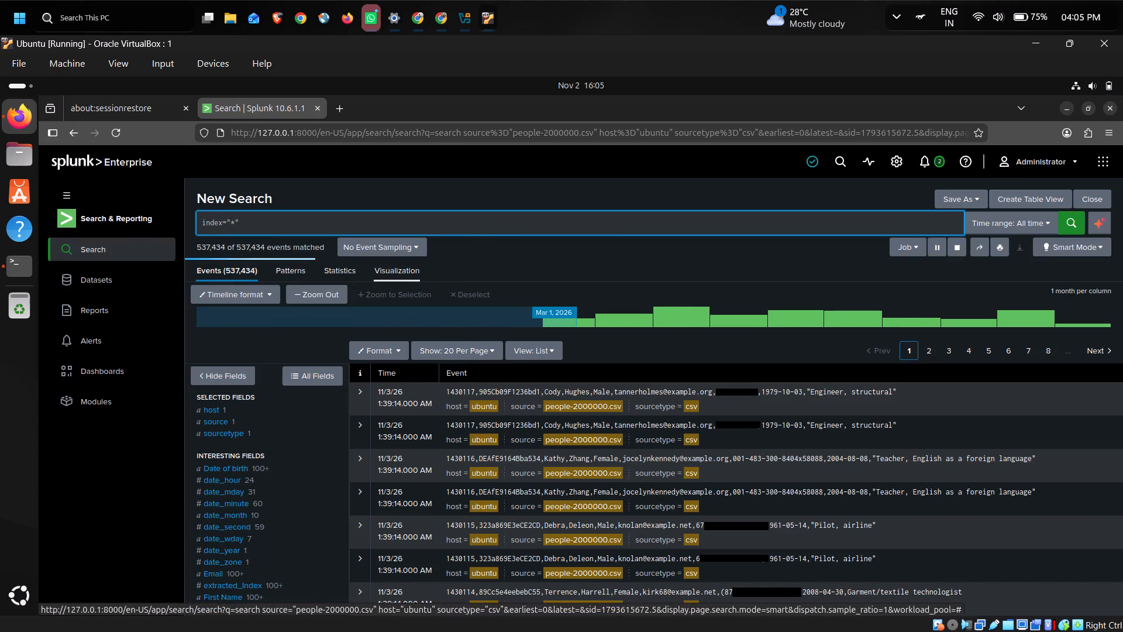
key(Return)
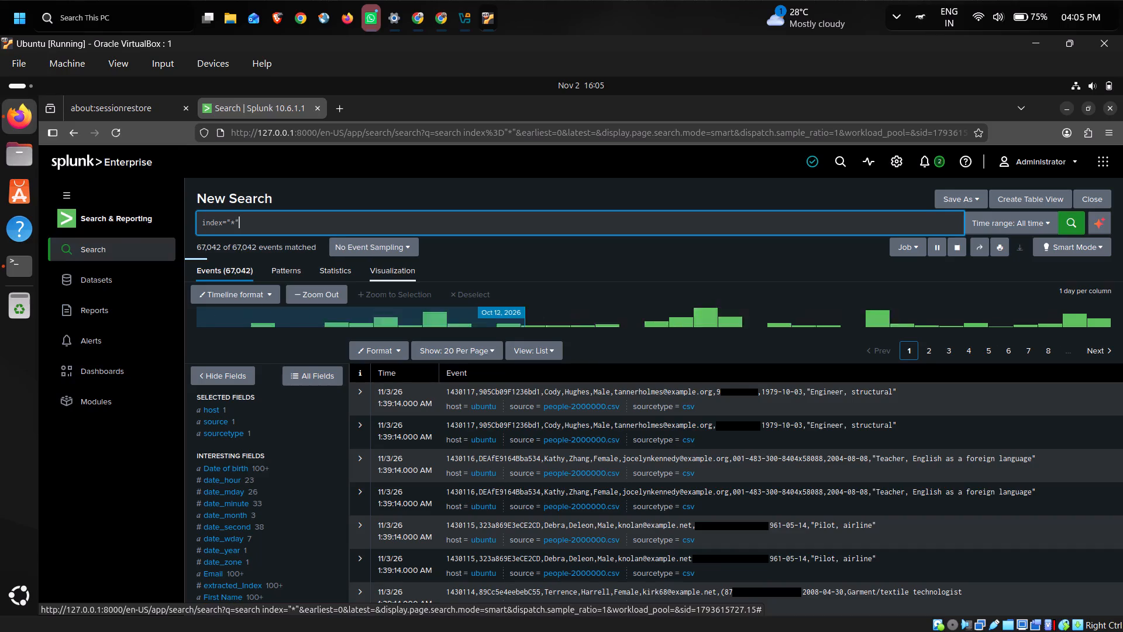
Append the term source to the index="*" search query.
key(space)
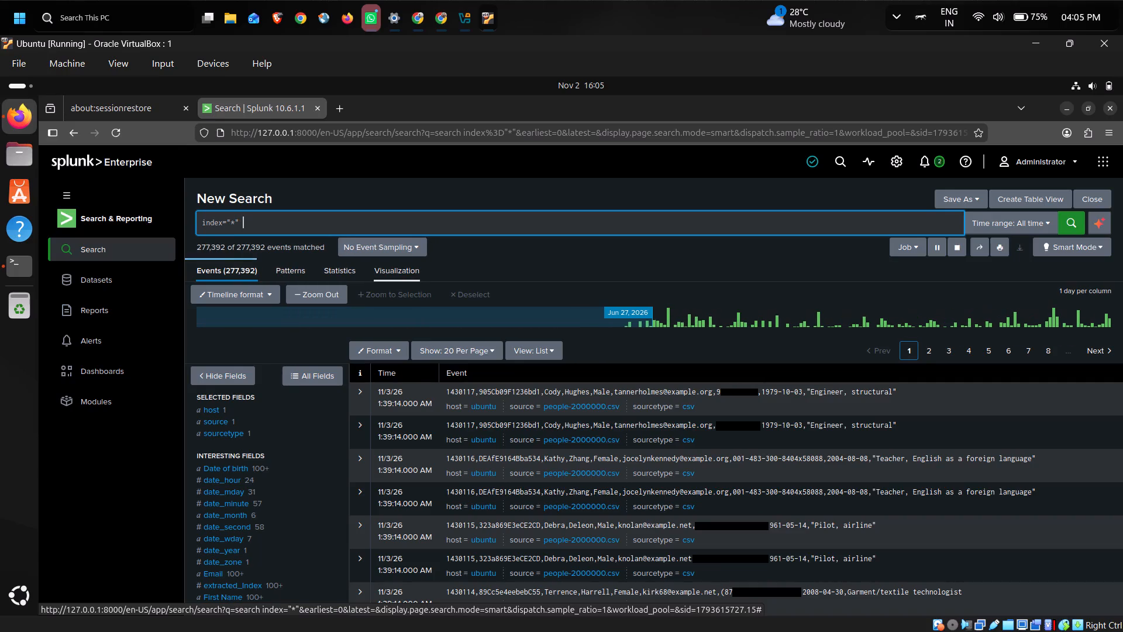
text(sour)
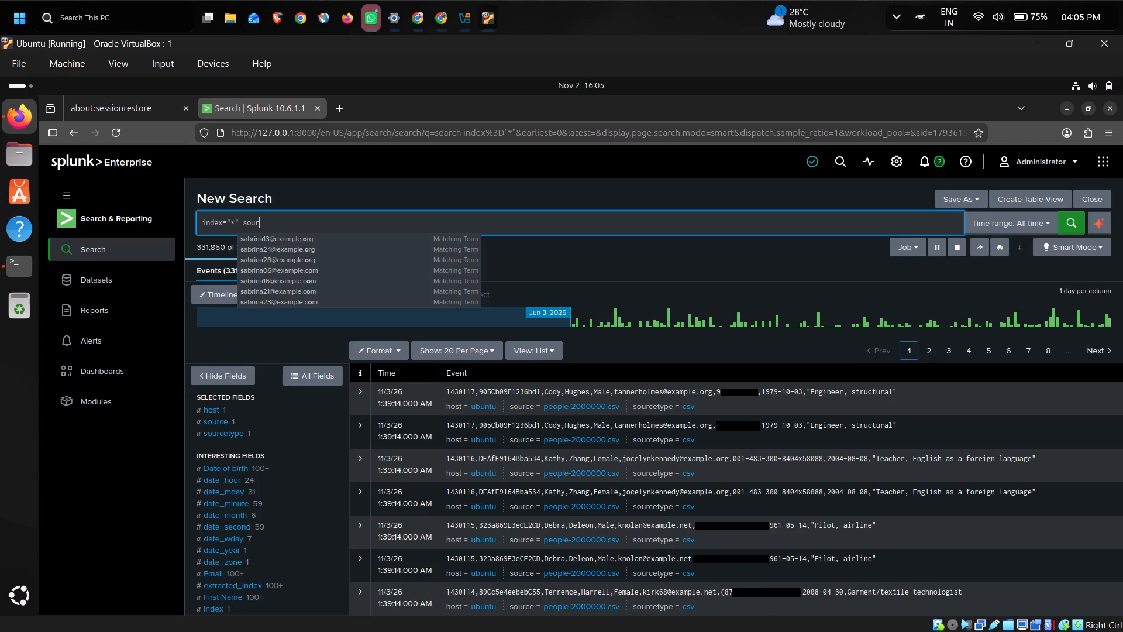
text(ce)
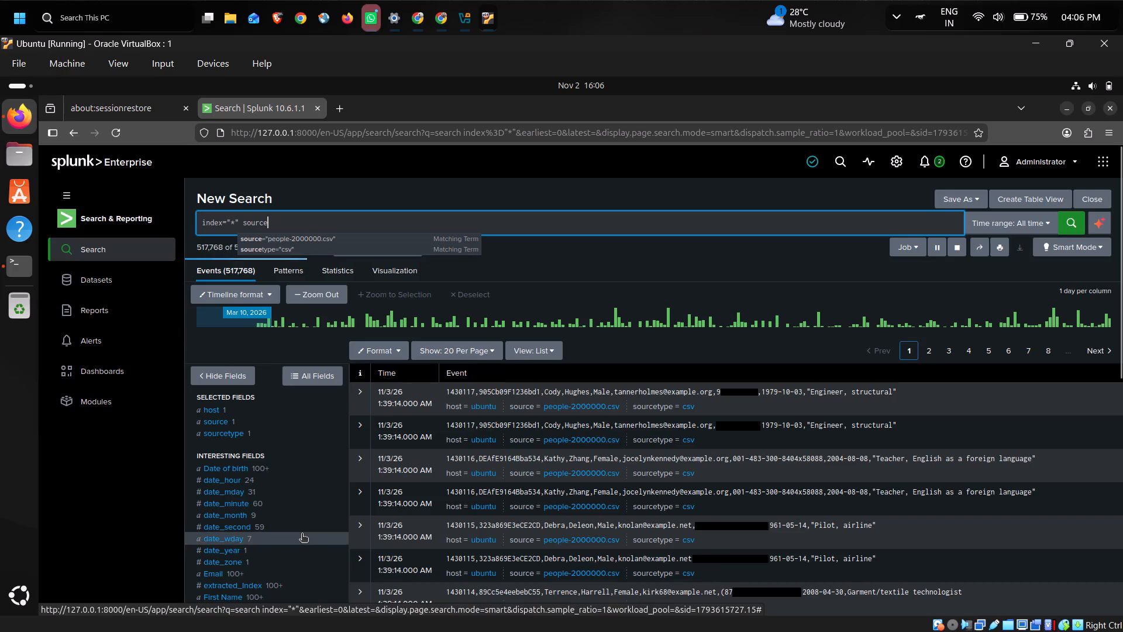
Examine the list of interesting fields and the events from people-2000000.csv.
scroll(302, 534, down, 1)
scroll(224, 486, down, 1)
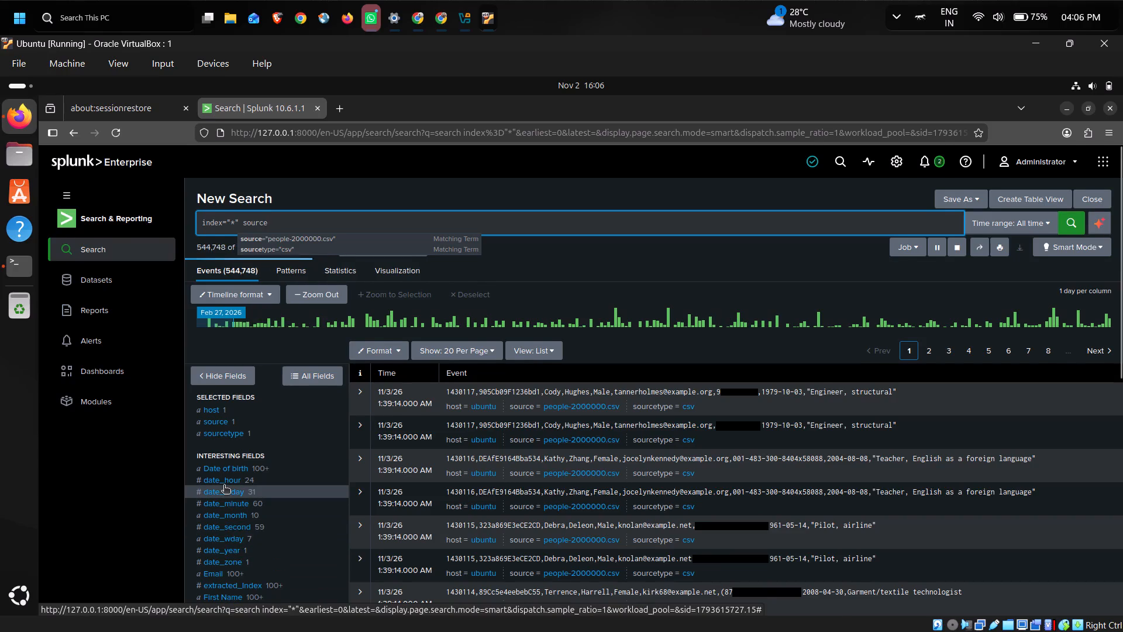
scroll(224, 486, down, 1)
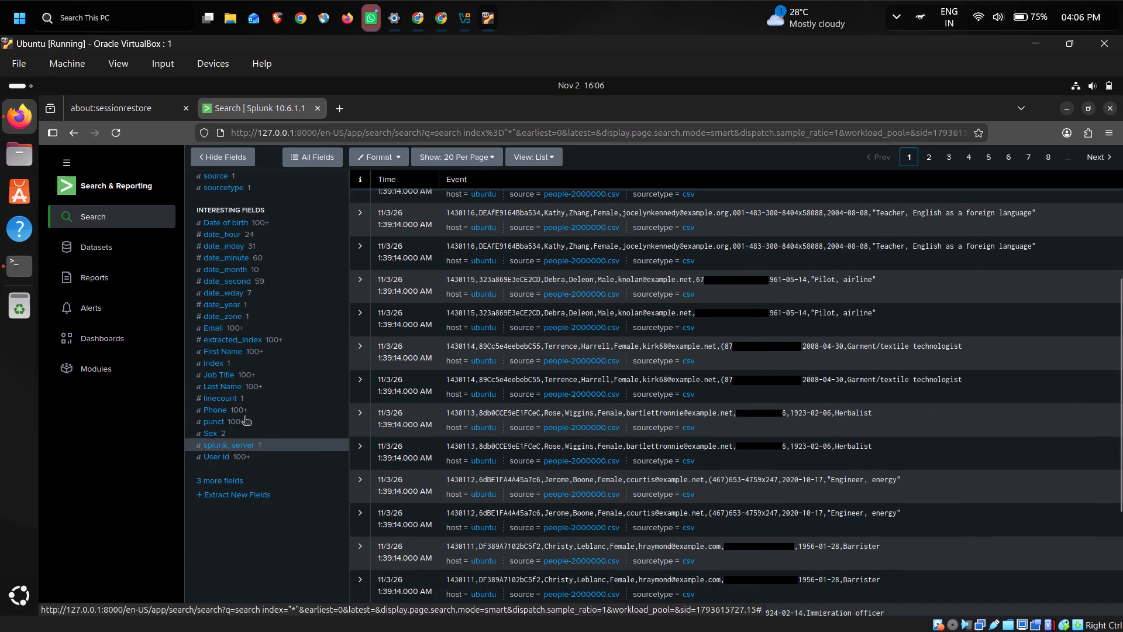
scroll(249, 409, up, 1)
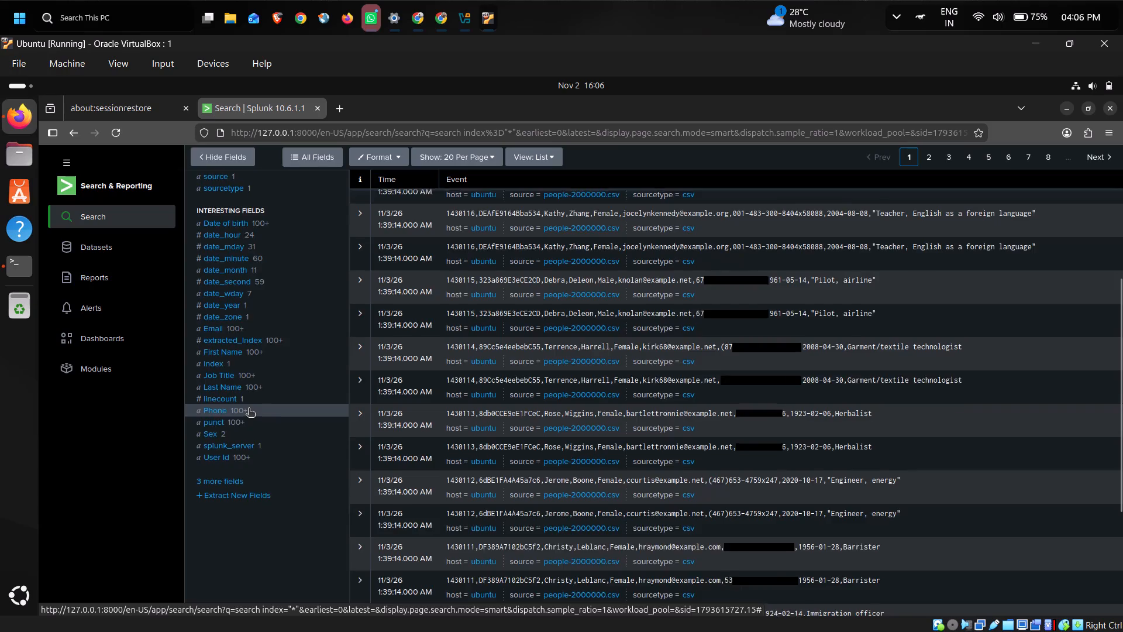
scroll(249, 409, up, 2)
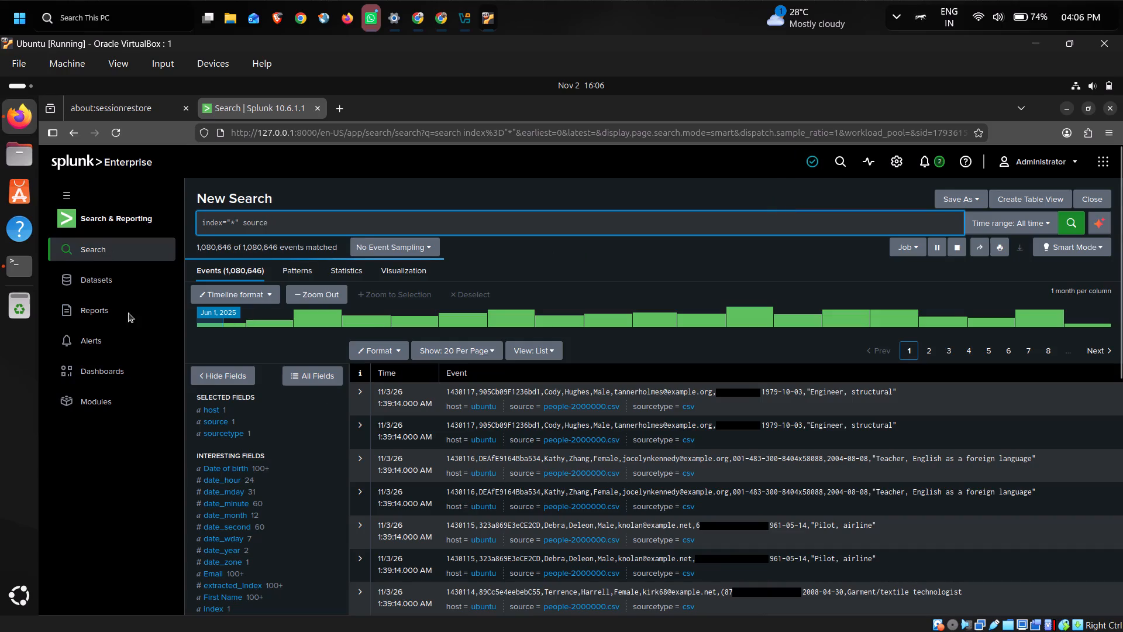
Open the Datasets listing of the Search & Reporting app.
click(88, 287)
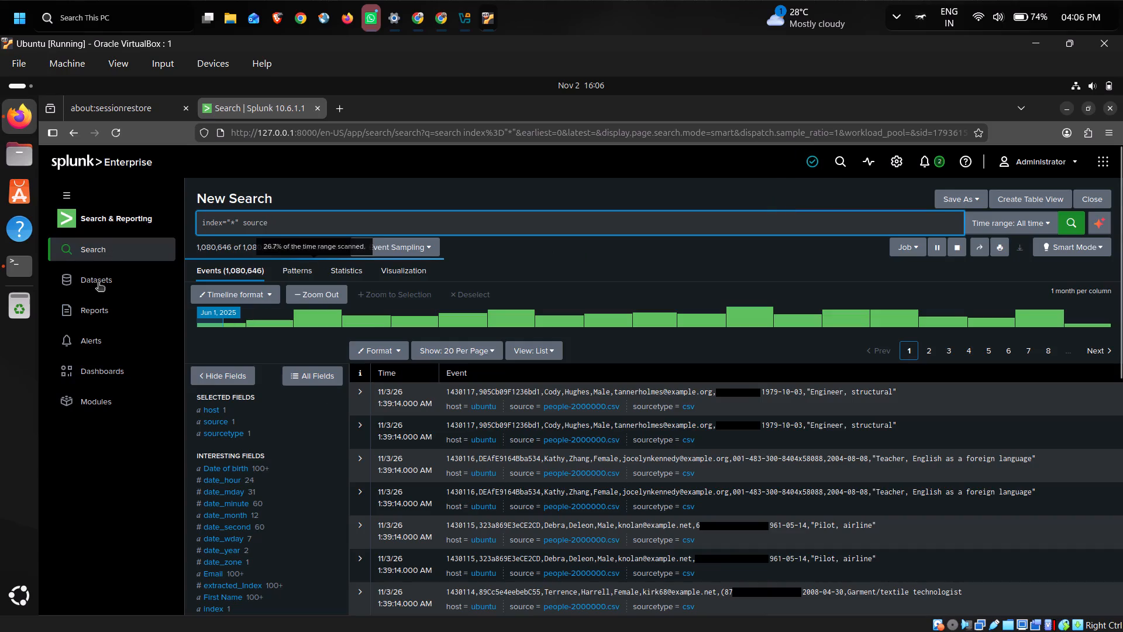
click(98, 283)
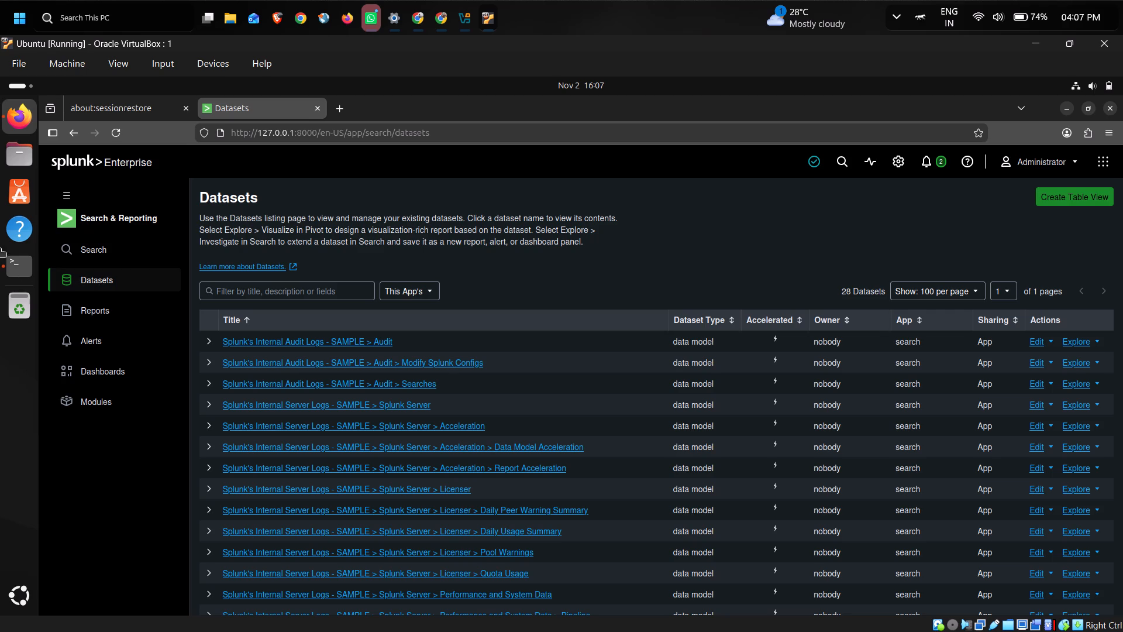
Return to the Splunk home page and delete all notifications.
click(107, 159)
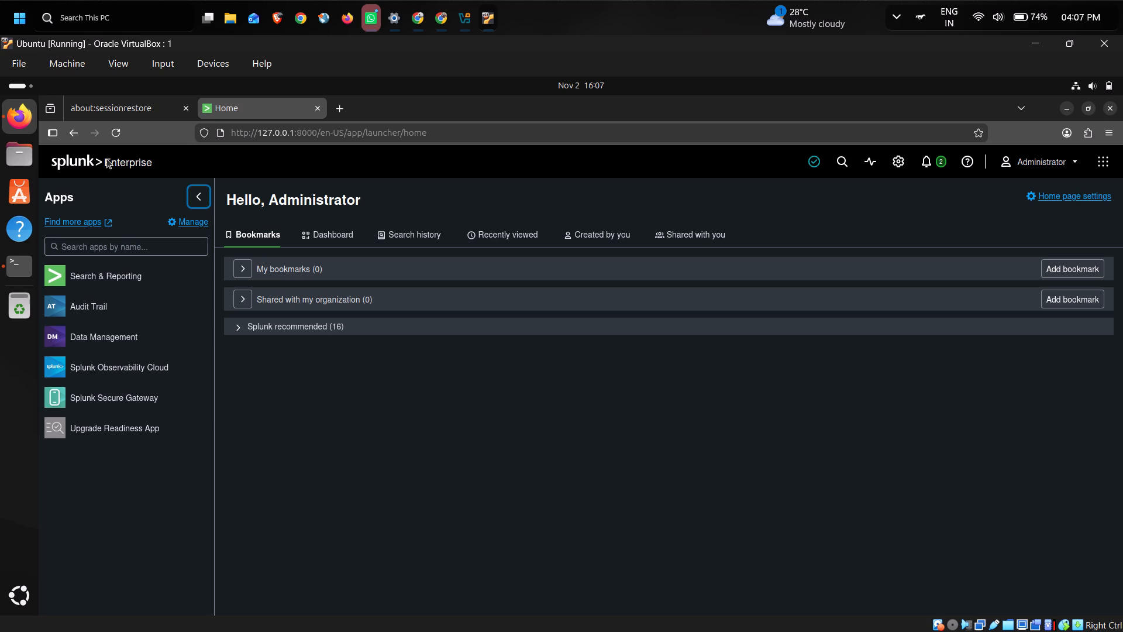
click(938, 169)
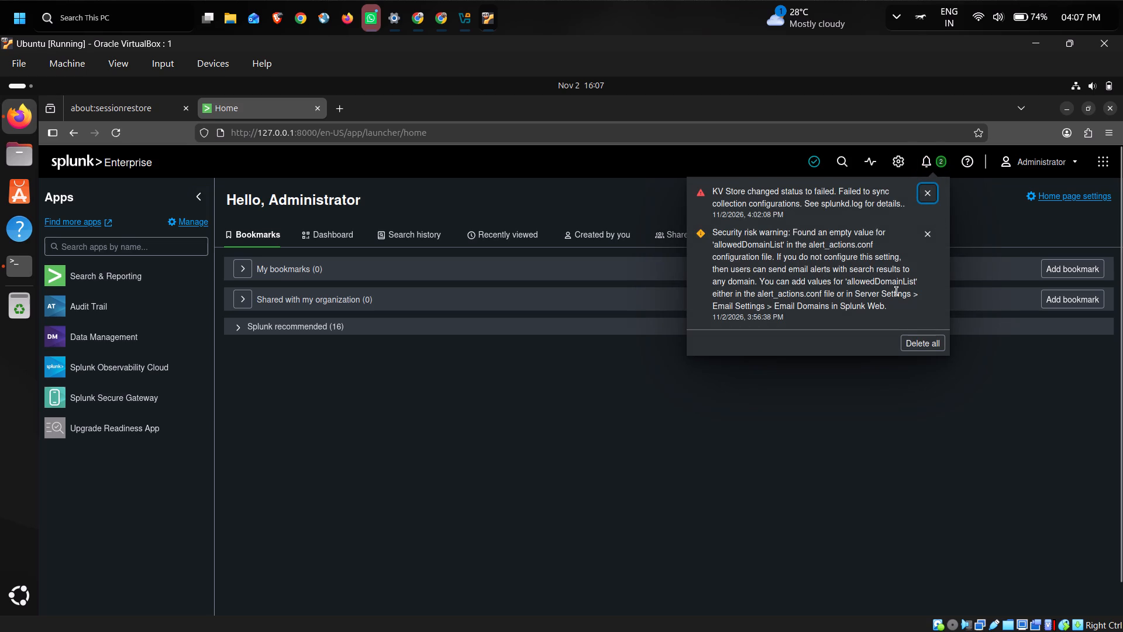
click(917, 350)
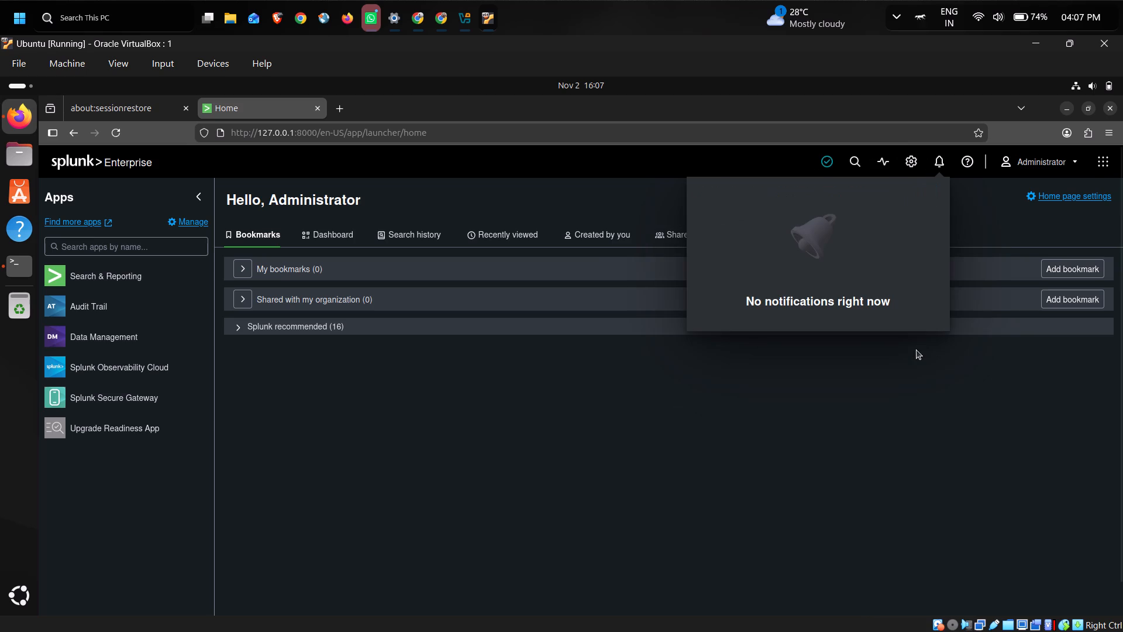
click(689, 400)
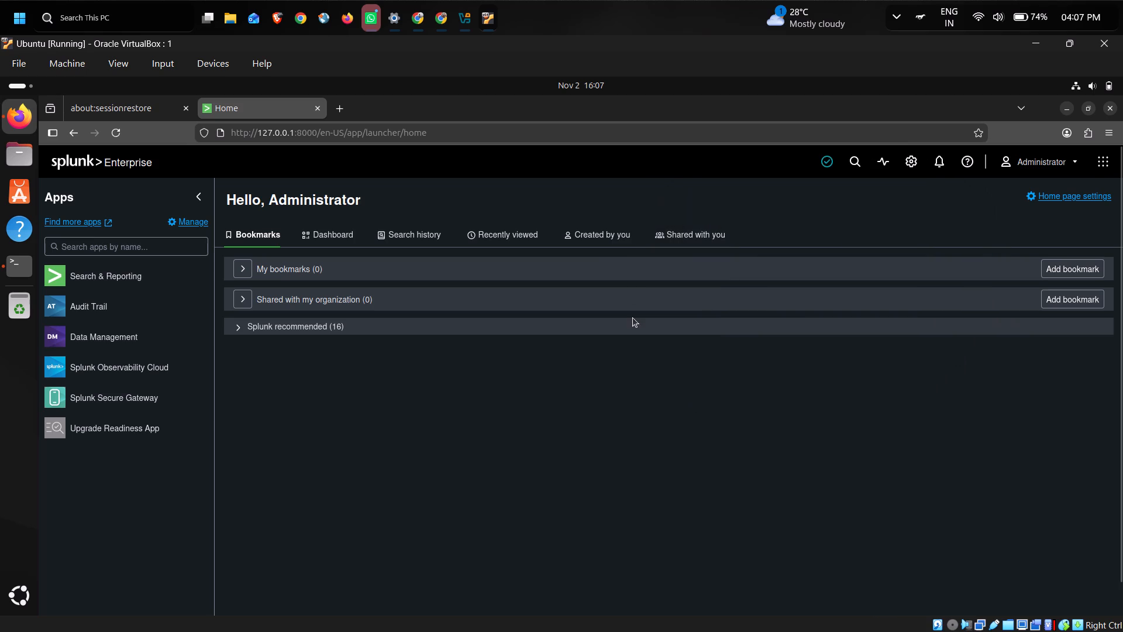
Reload the Splunk home page.
click(89, 166)
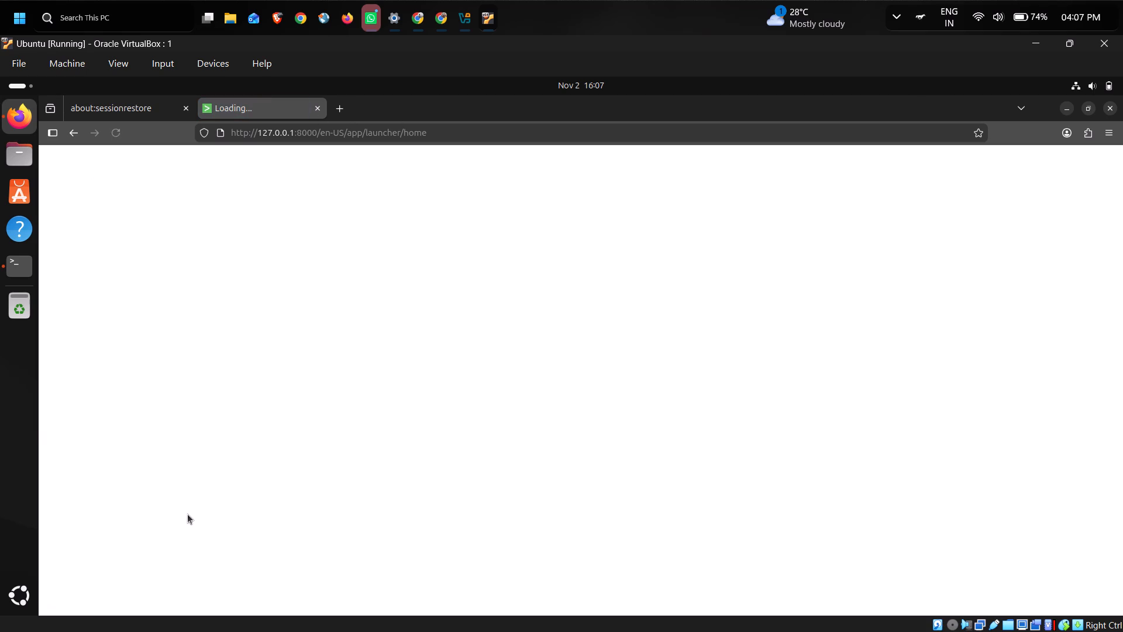